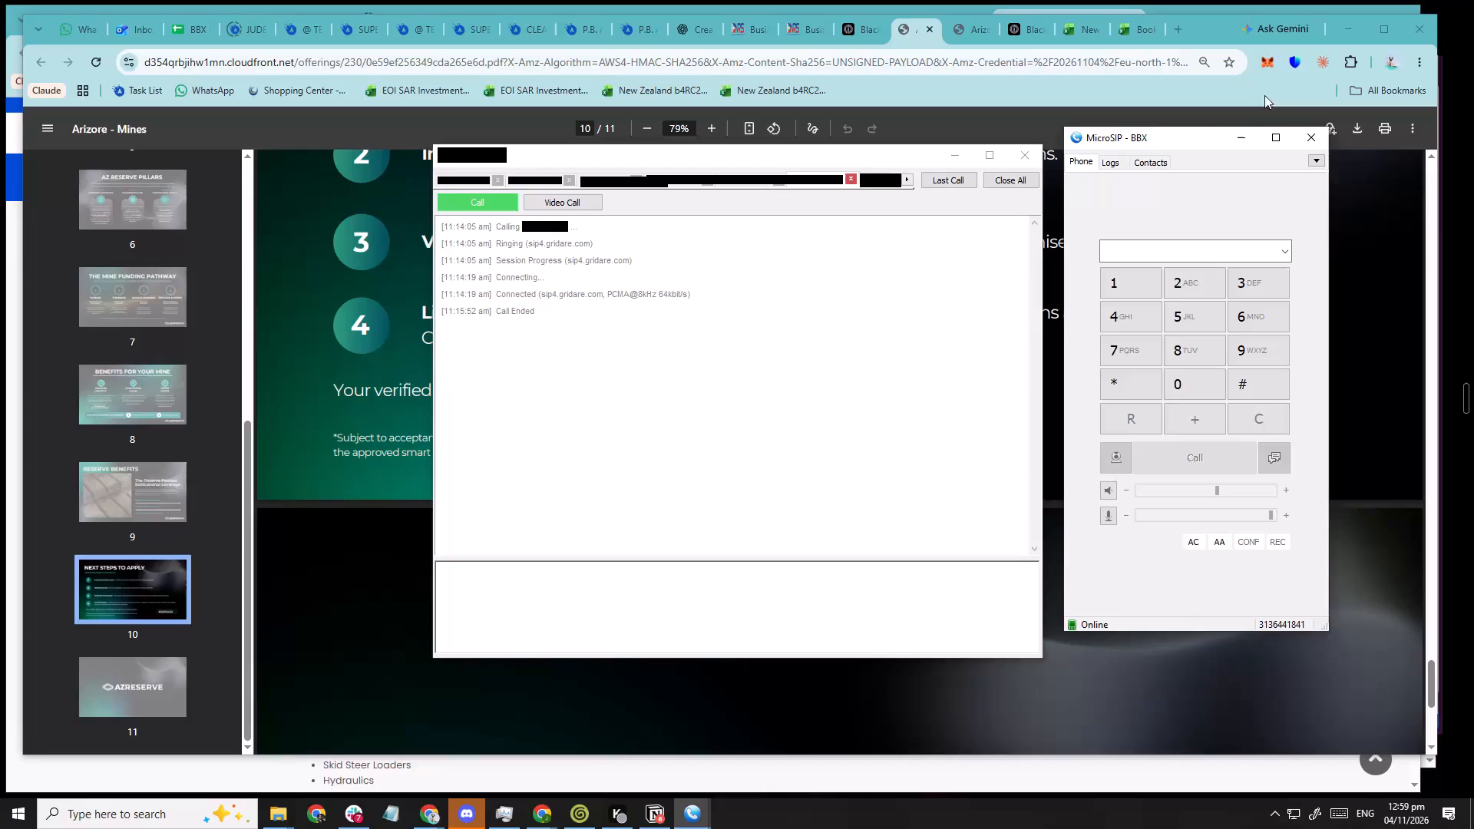
Copy the caller's phone number from the oldest of the three missed Profit Through Passion calls in the MicroSIP call log.
{"action": "left_click", "coordinate": [1114, 163]}
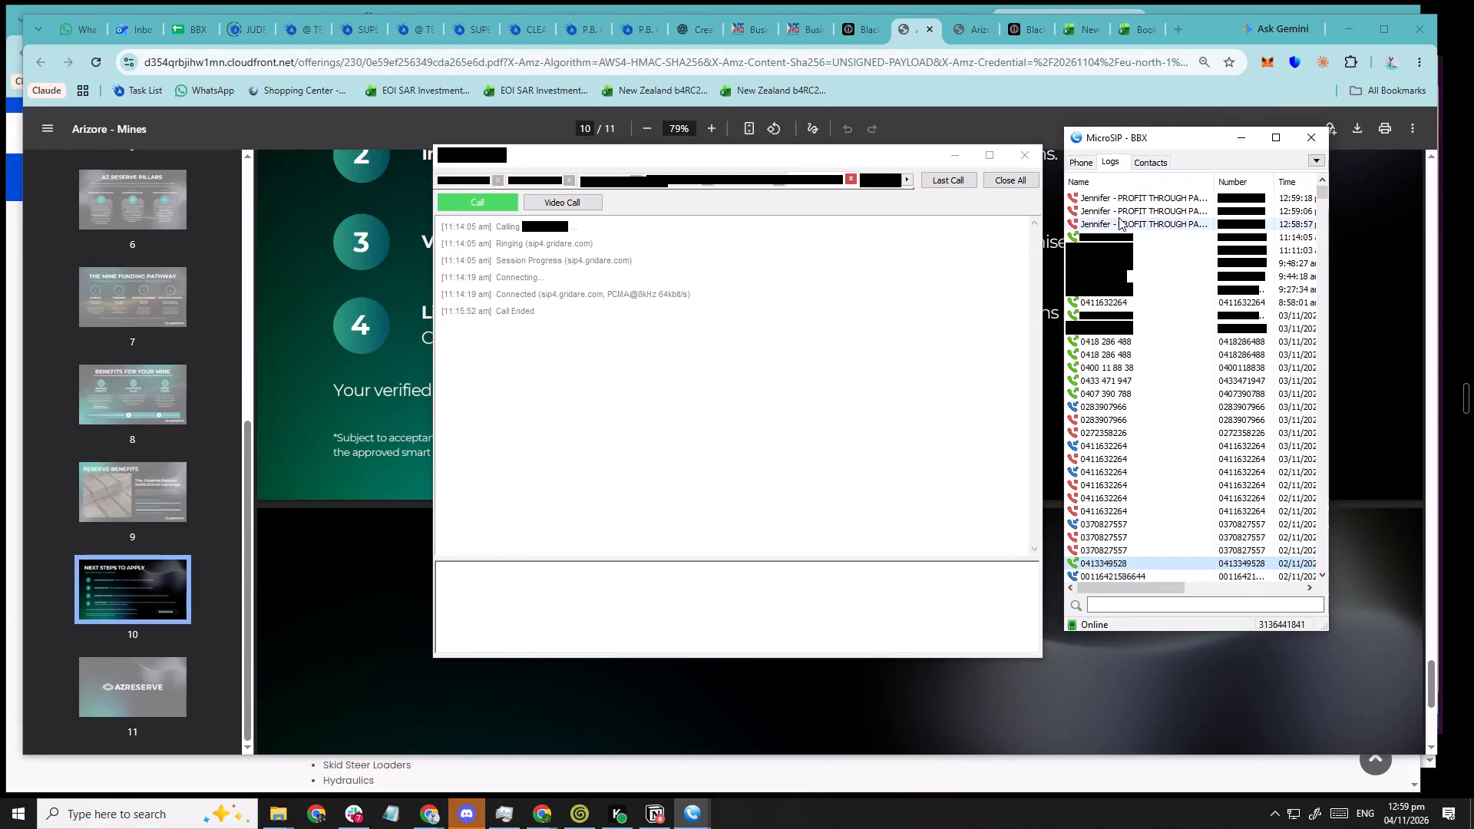
{"action": "right_click", "coordinate": [1152, 228]}
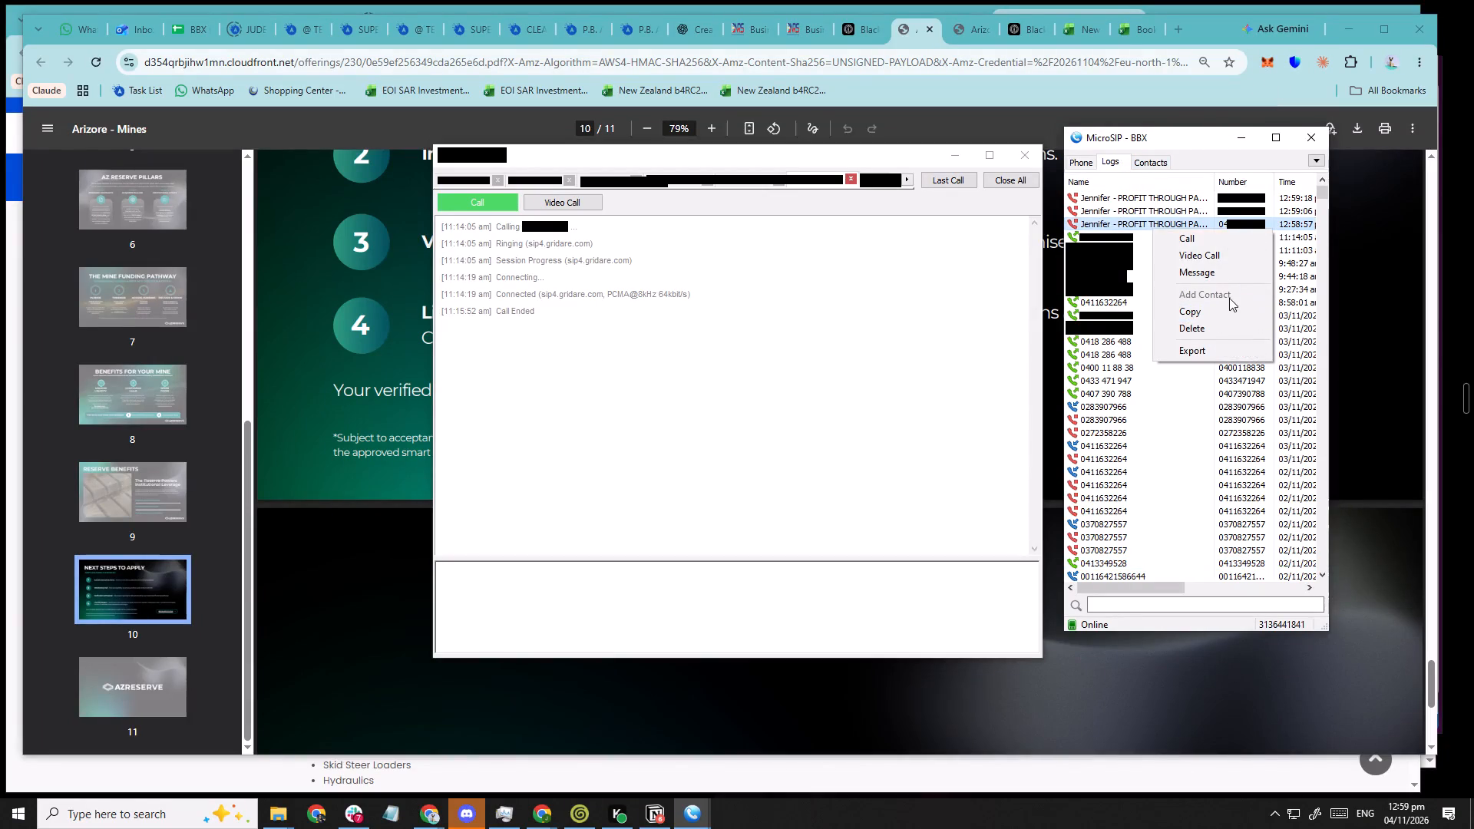
{"action": "left_click", "coordinate": [1231, 315]}
In Chrome, duplicate the second P.B. member tab and search the member directory there for the copied phone number.
{"action": "left_click", "coordinate": [634, 20]}
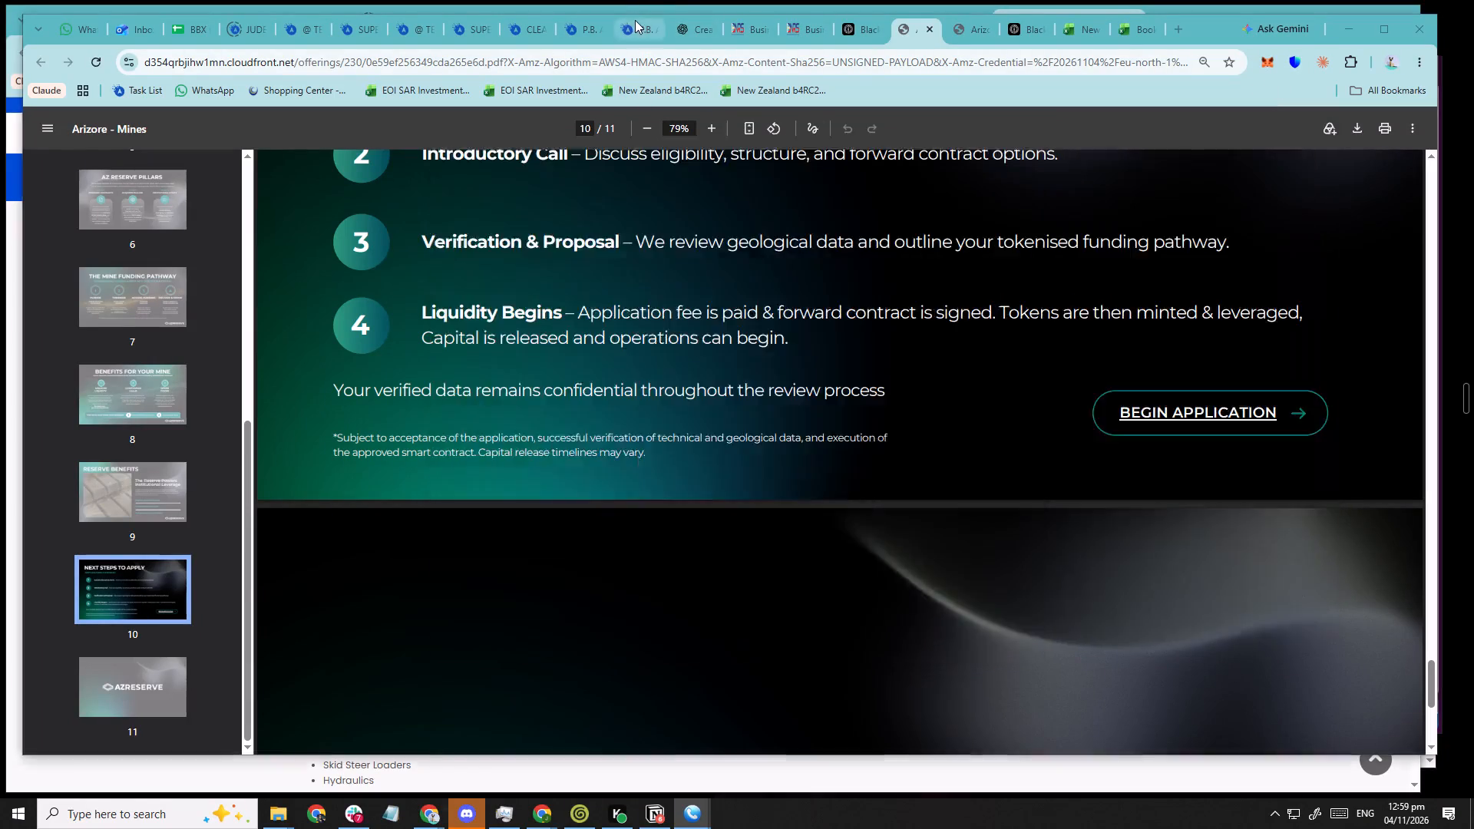
{"action": "right_click", "coordinate": [635, 29]}
{"action": "left_click", "coordinate": [676, 173]}
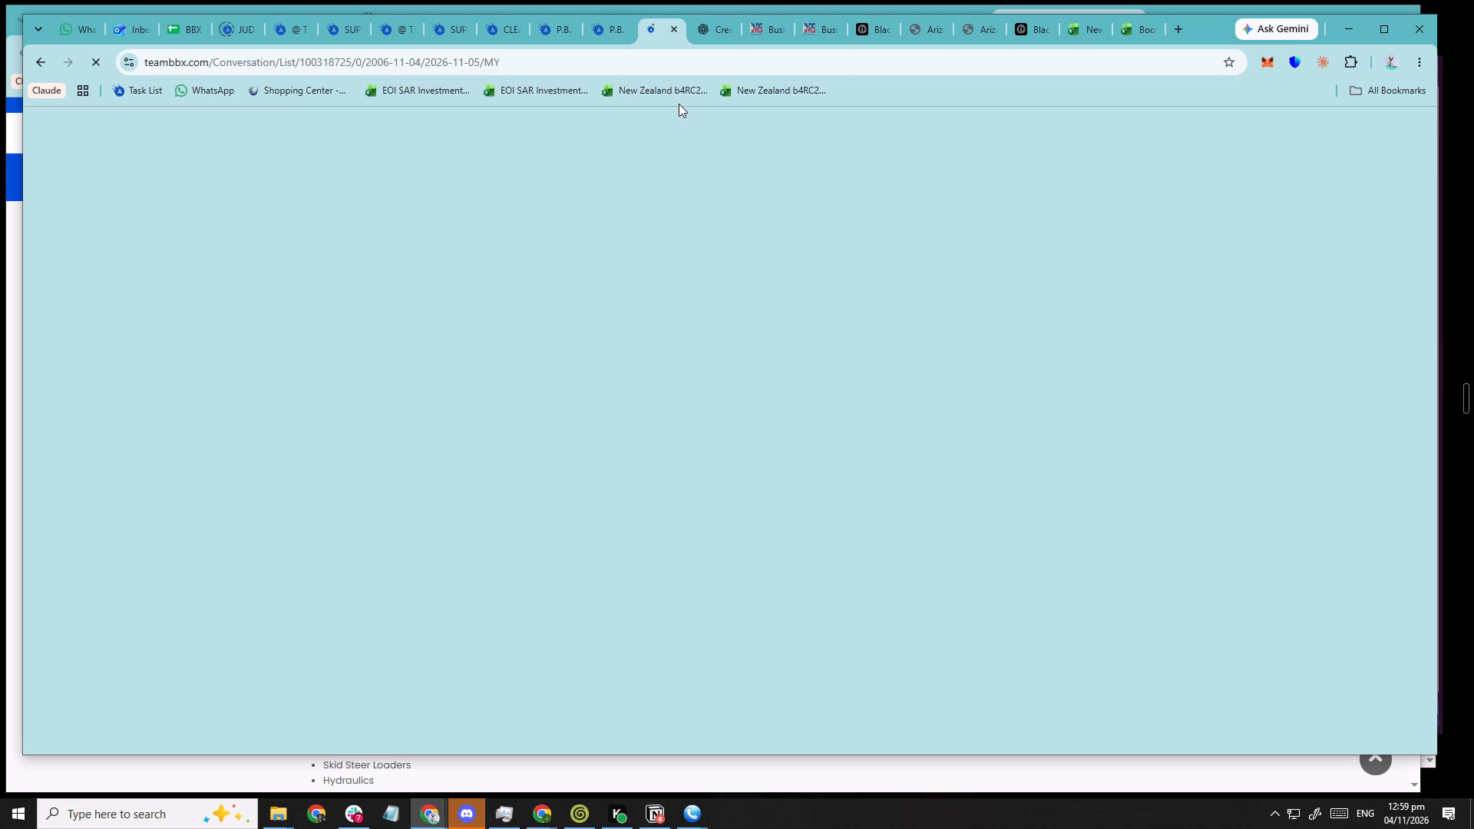
{"action": "left_click", "coordinate": [1277, 142]}
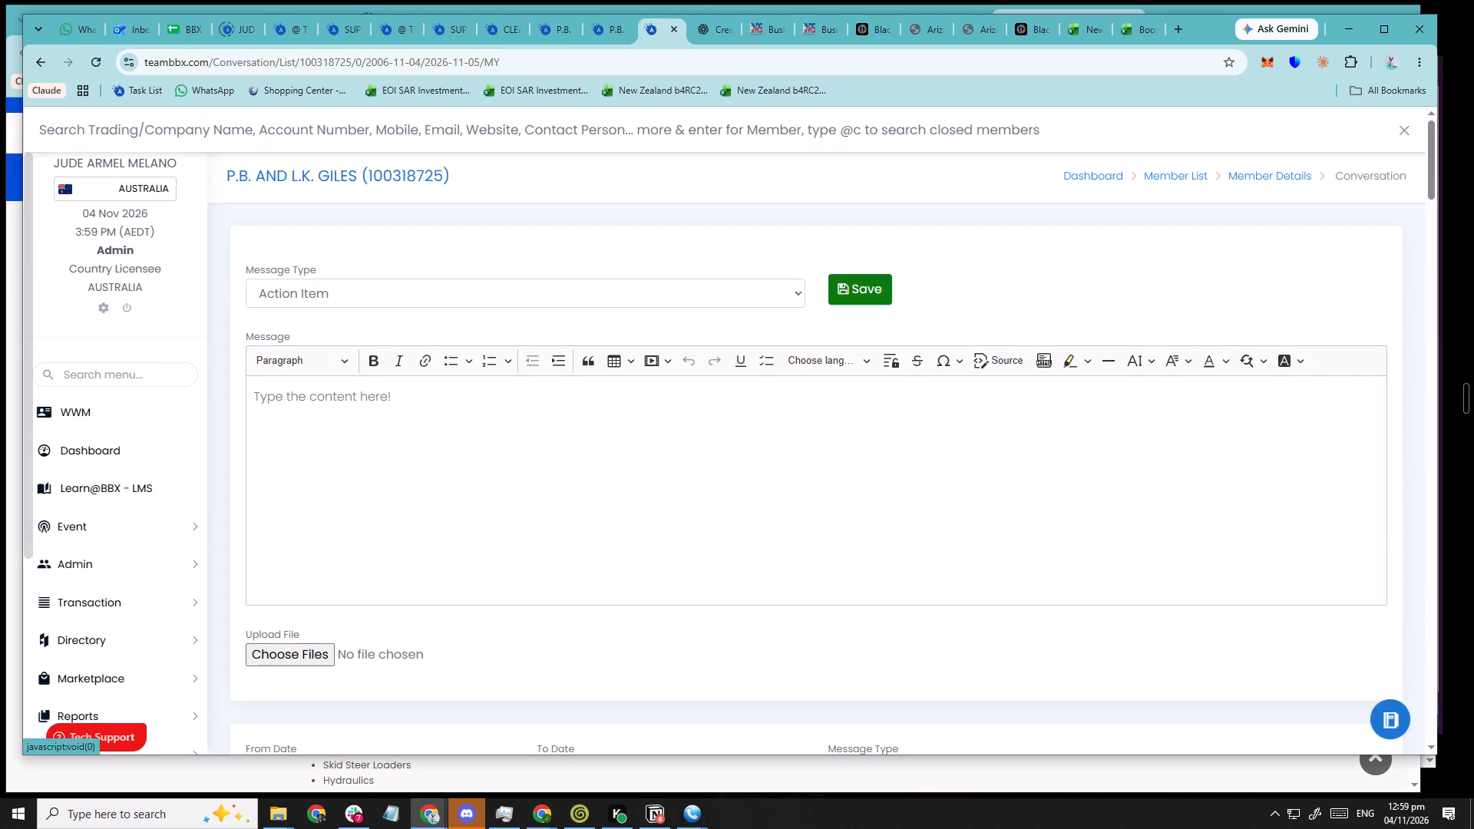
{"action": "right_click", "coordinate": [1247, 127]}
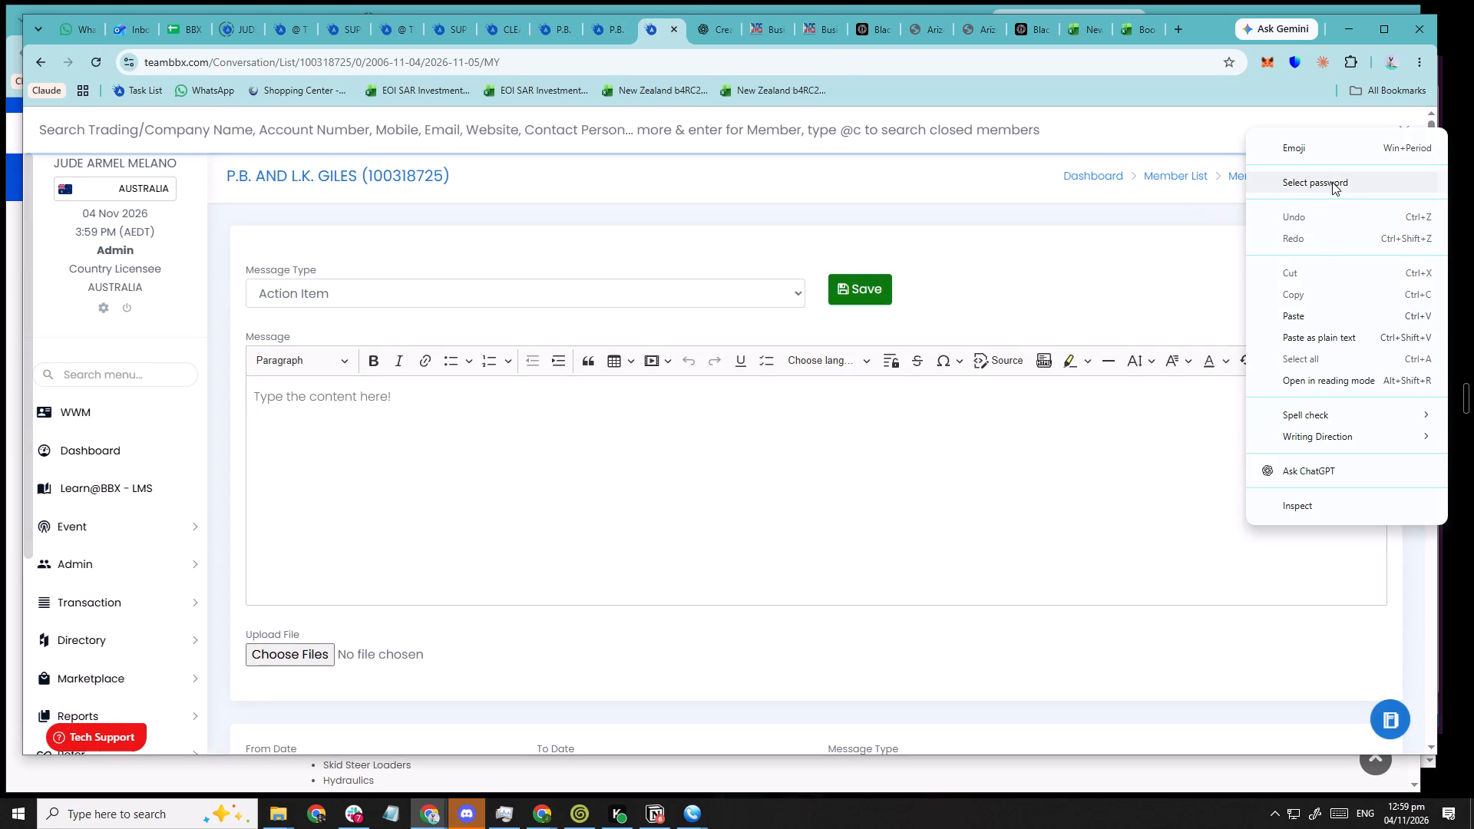
{"action": "left_click", "coordinate": [1309, 322]}
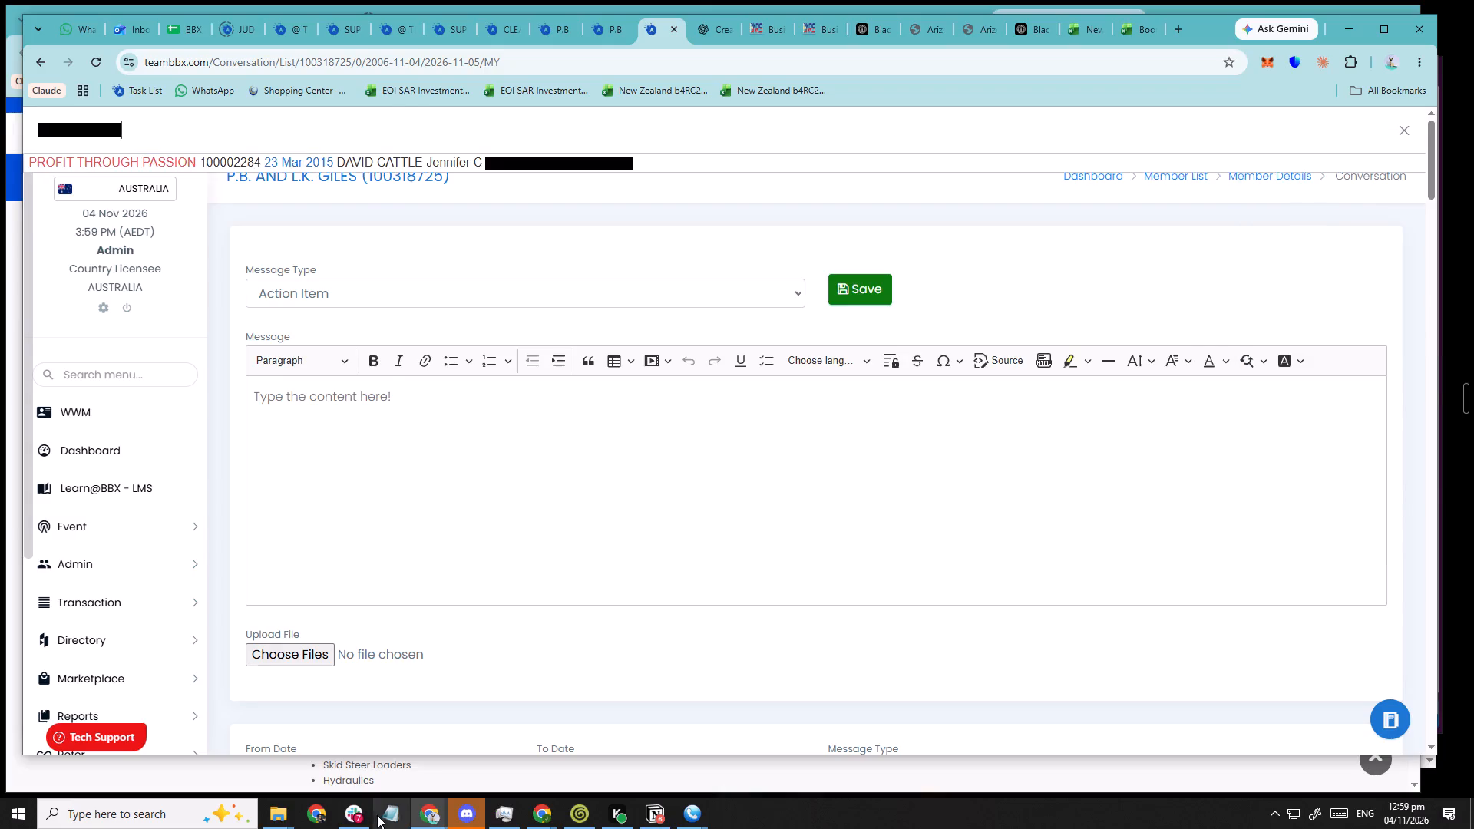
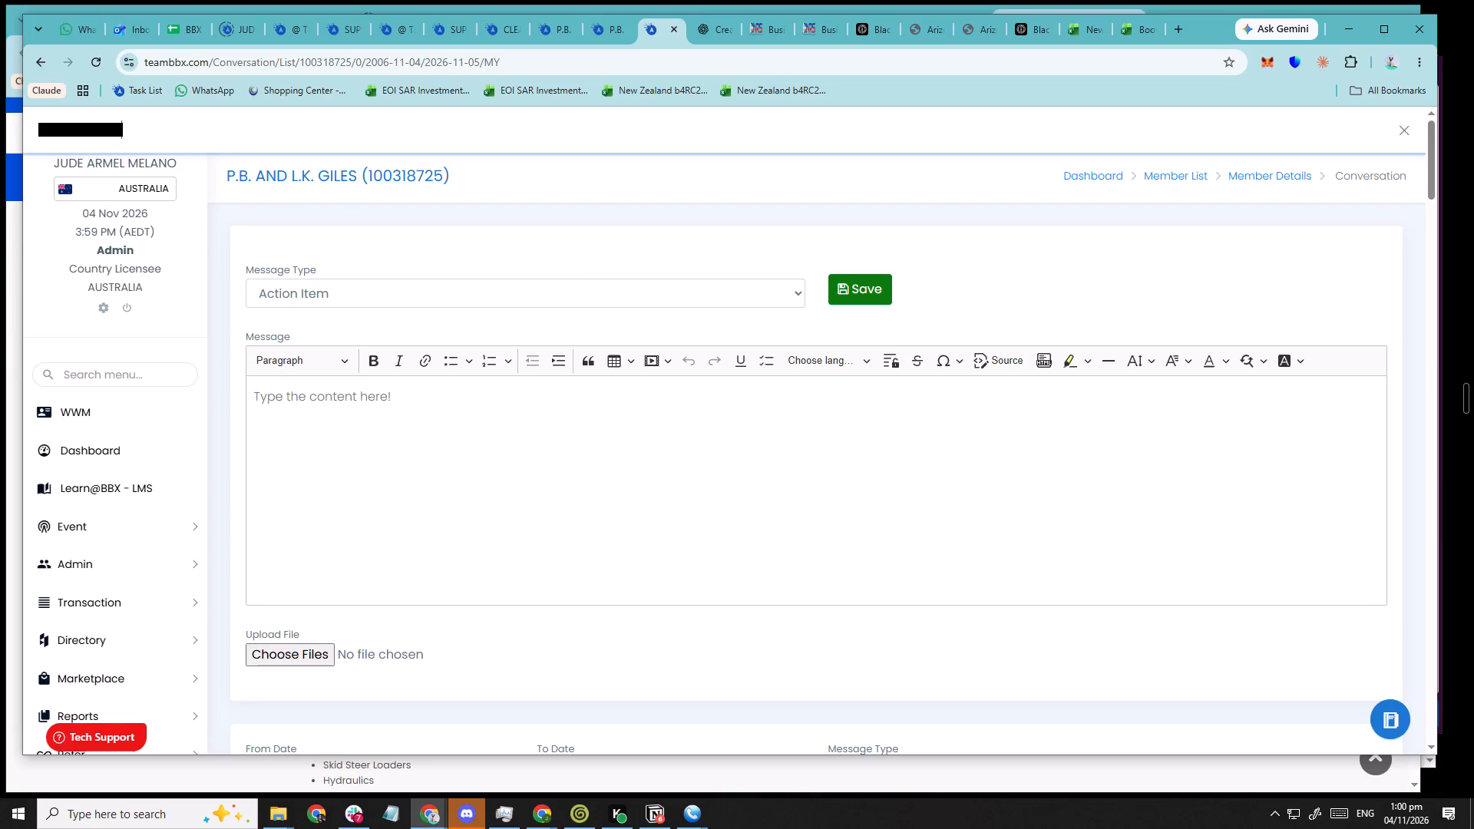
{"action": "key", "text": "BackSpace"}
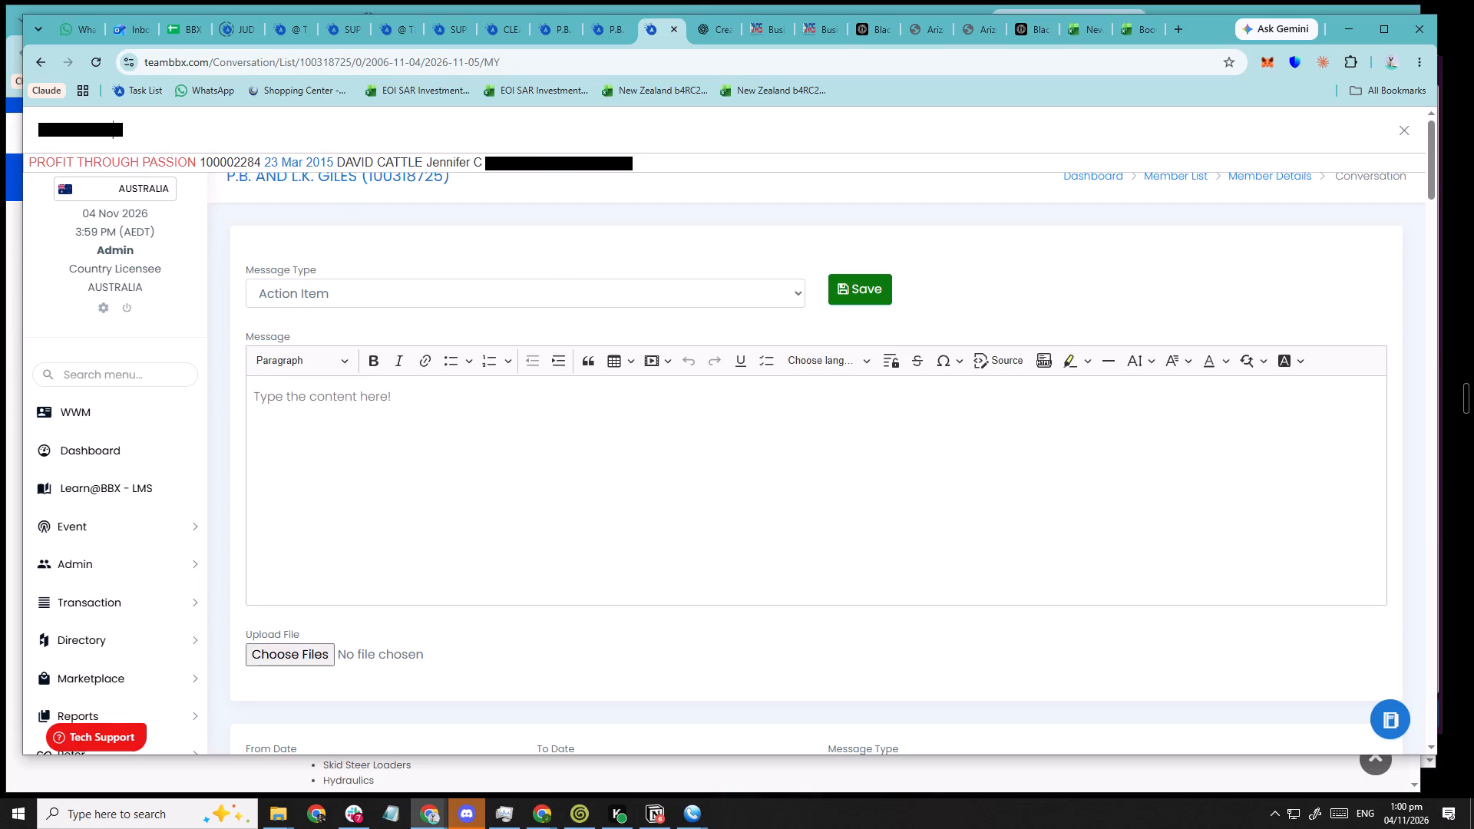
{"action": "left_click", "coordinate": [330, 155]}
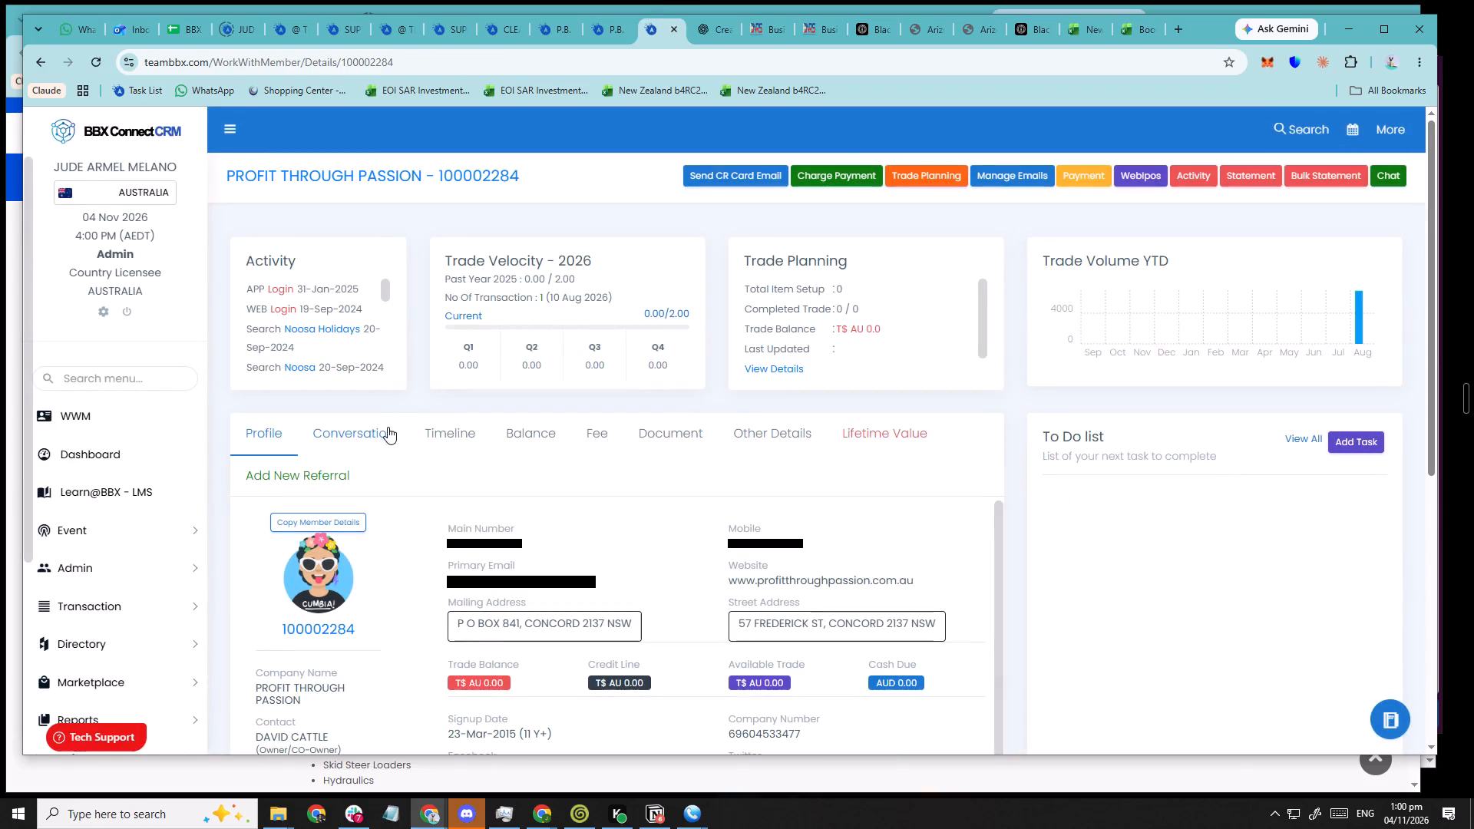
{"action": "scroll", "coordinate": [544, 488], "scroll_direction": "down", "scroll_amount": 2}
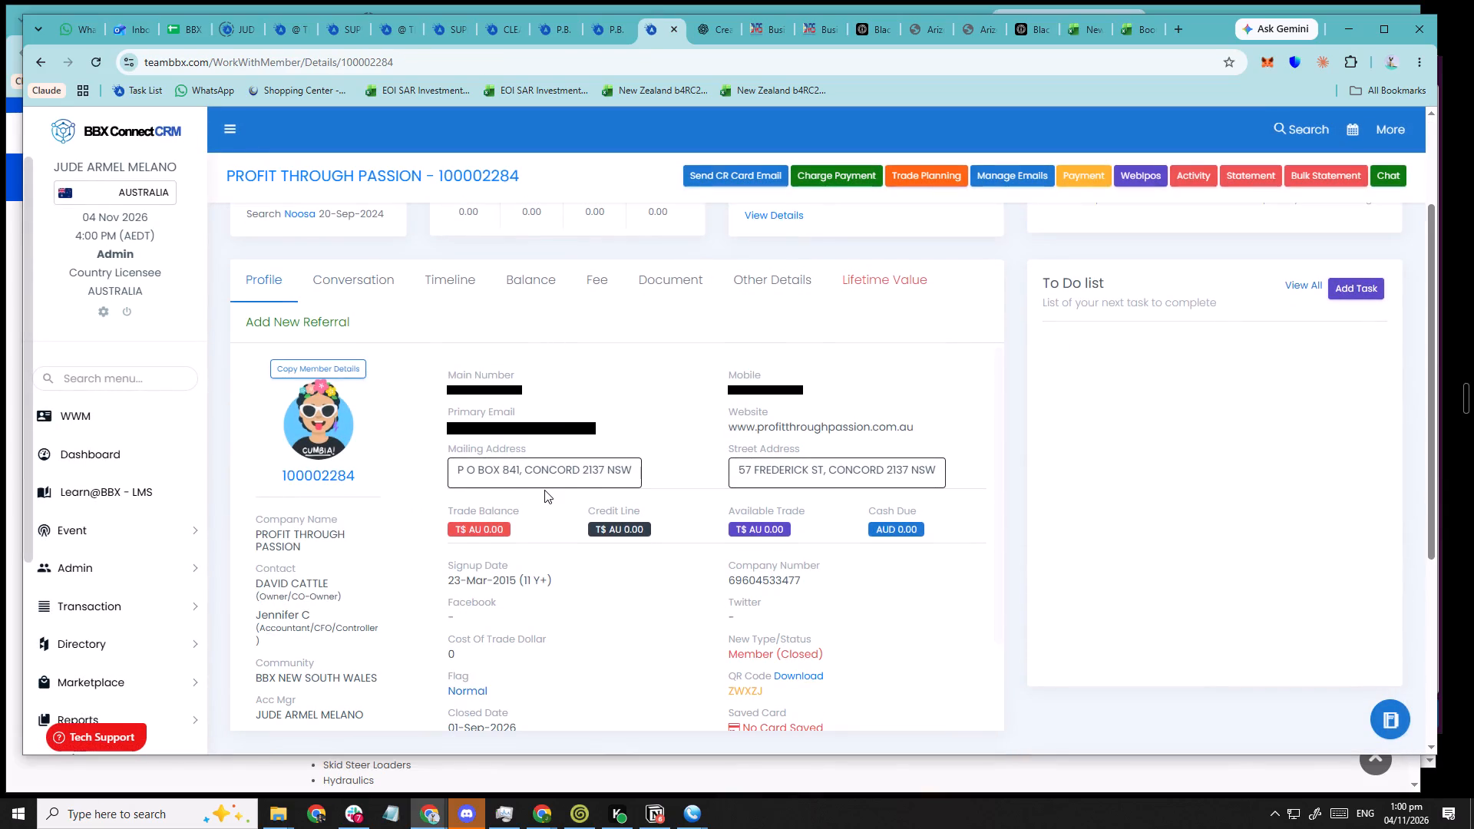
Open the Profit Through Passion member's conversation log in a separate tab and filter it to My Conversation.
{"action": "left_click", "coordinate": [364, 276]}
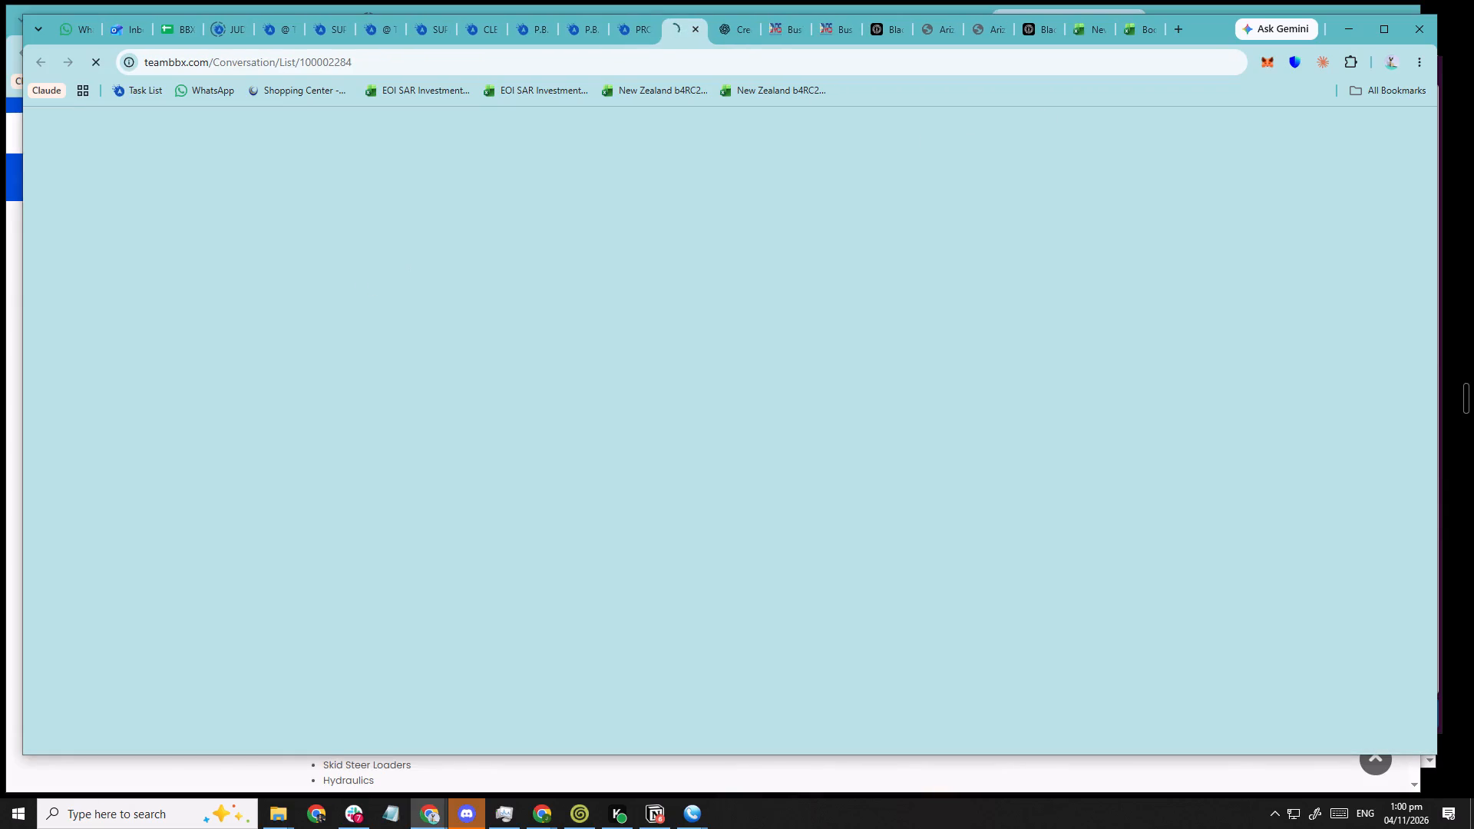
{"action": "left_click", "coordinate": [633, 35]}
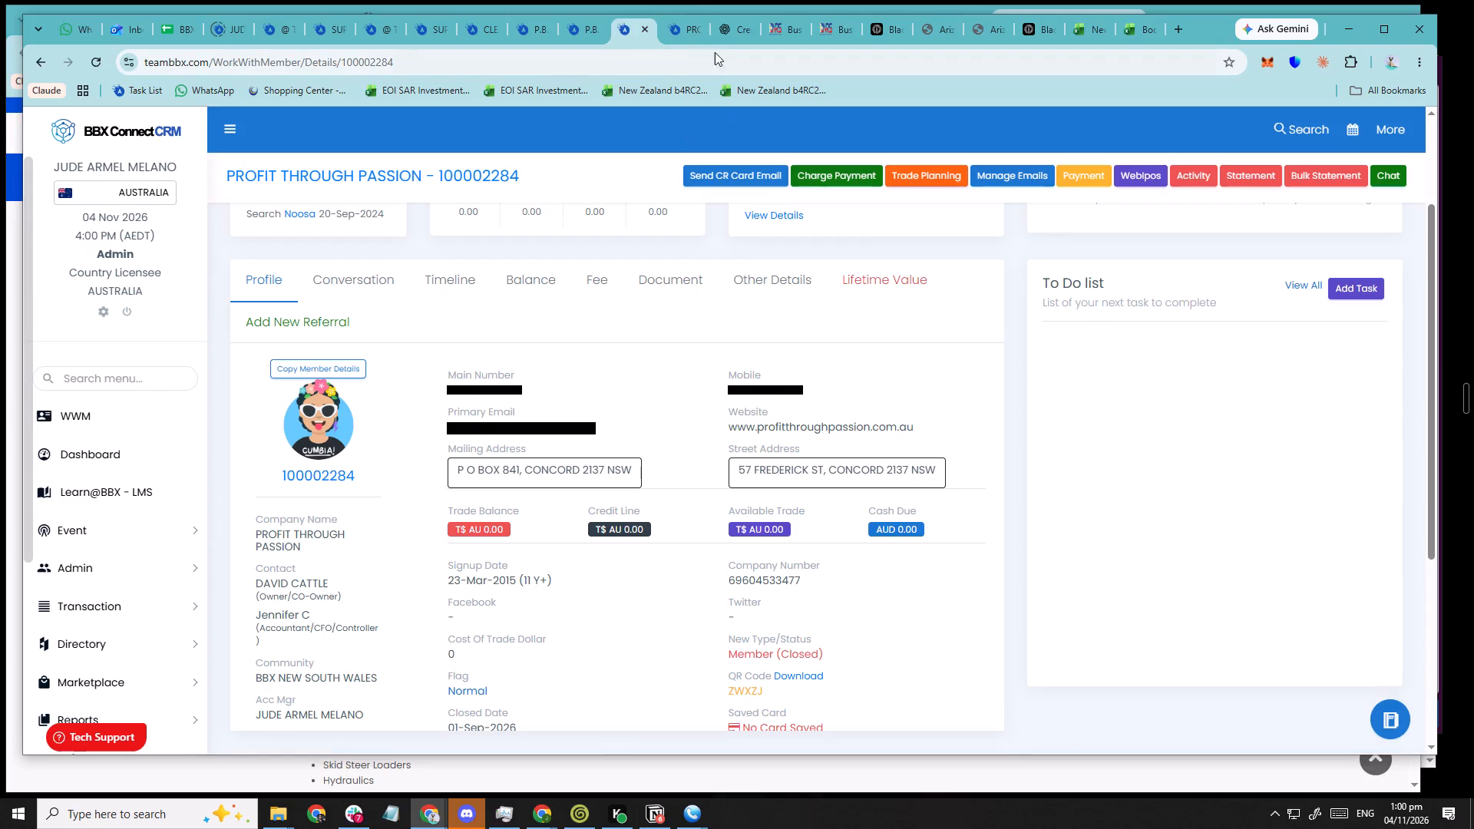
{"action": "left_click", "coordinate": [692, 33]}
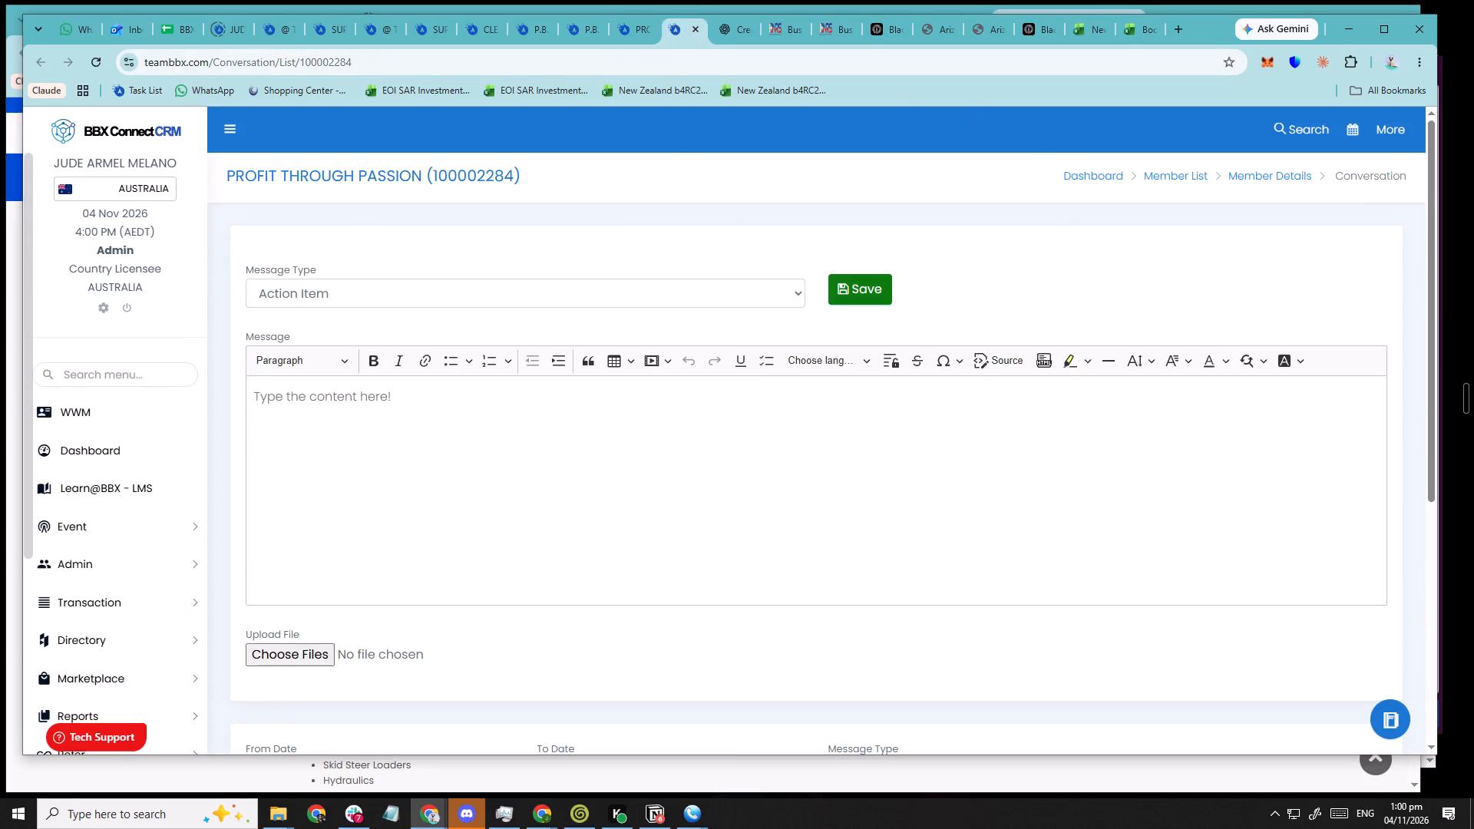
{"action": "scroll", "coordinate": [1008, 519], "scroll_direction": "down", "scroll_amount": 6}
{"action": "scroll", "coordinate": [811, 597], "scroll_direction": "down", "scroll_amount": 6}
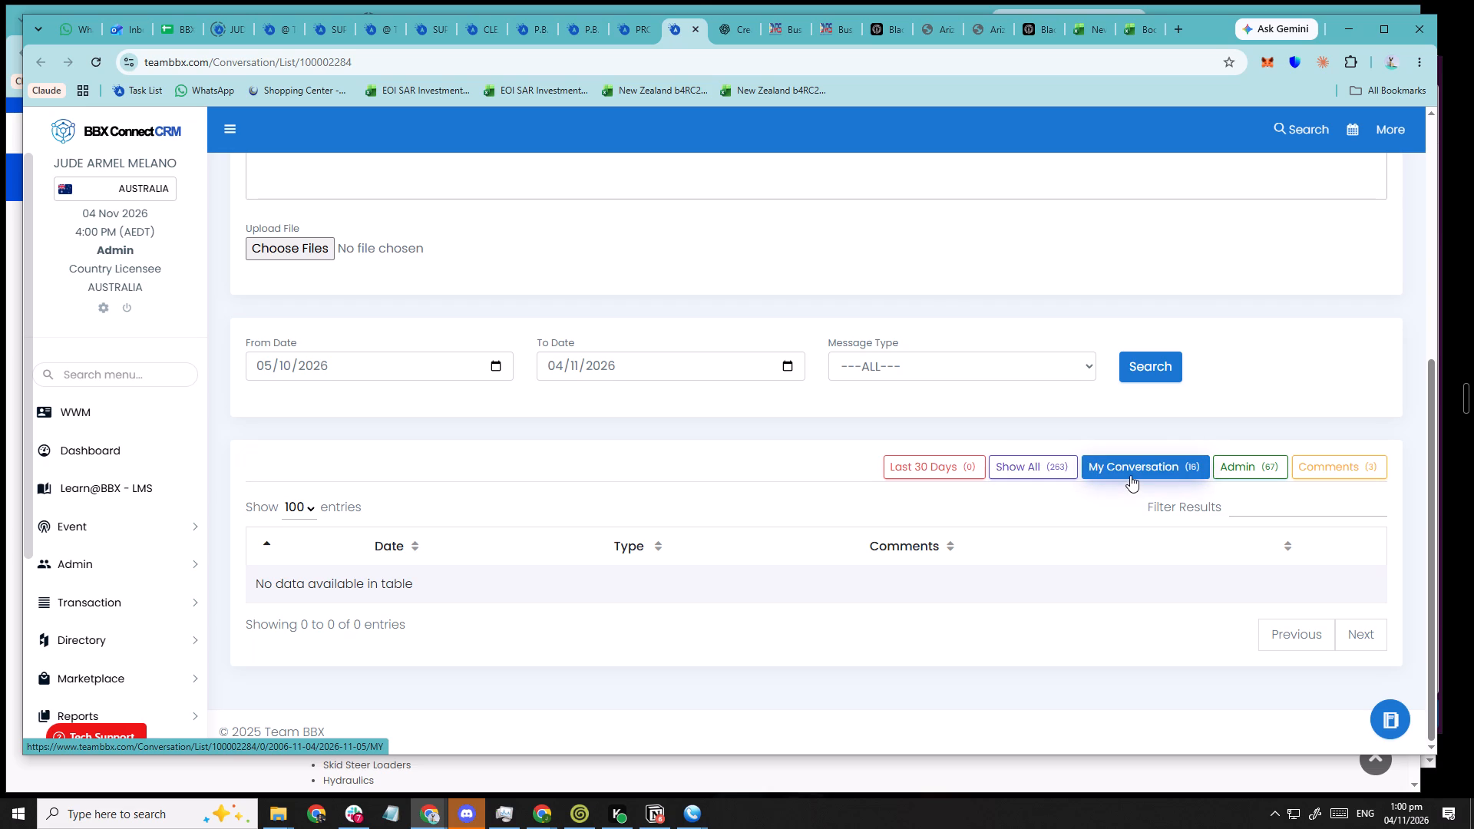
{"action": "left_click", "coordinate": [1130, 474]}
{"action": "scroll", "coordinate": [785, 393], "scroll_direction": "up", "scroll_amount": 4}
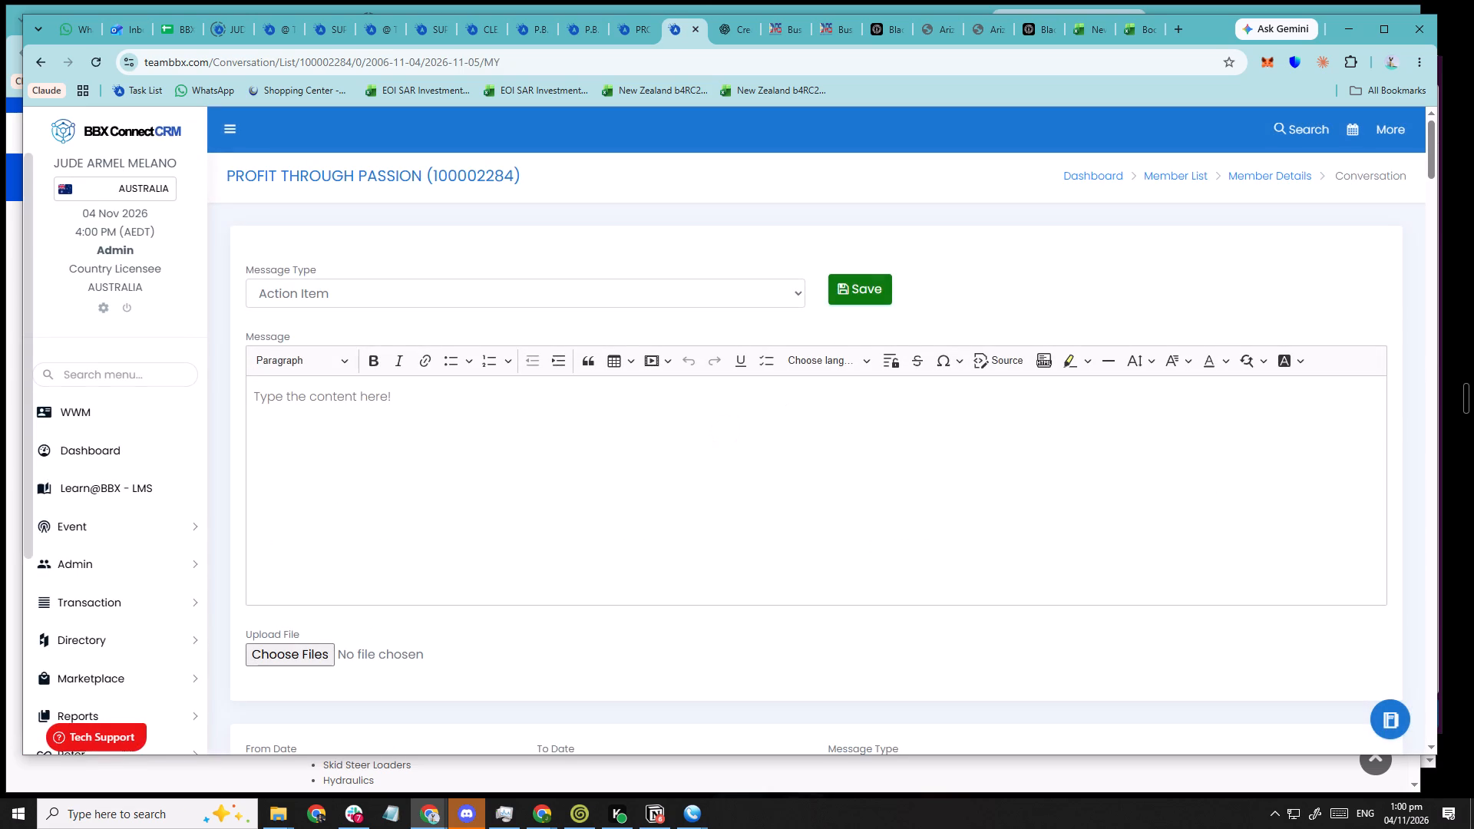
Open the member's Last 30 Days conversations in a separate tab and check the entries there.
{"action": "scroll", "coordinate": [785, 393], "scroll_direction": "down", "scroll_amount": 4}
{"action": "left_click", "coordinate": [934, 572], "text": "ctrl"}
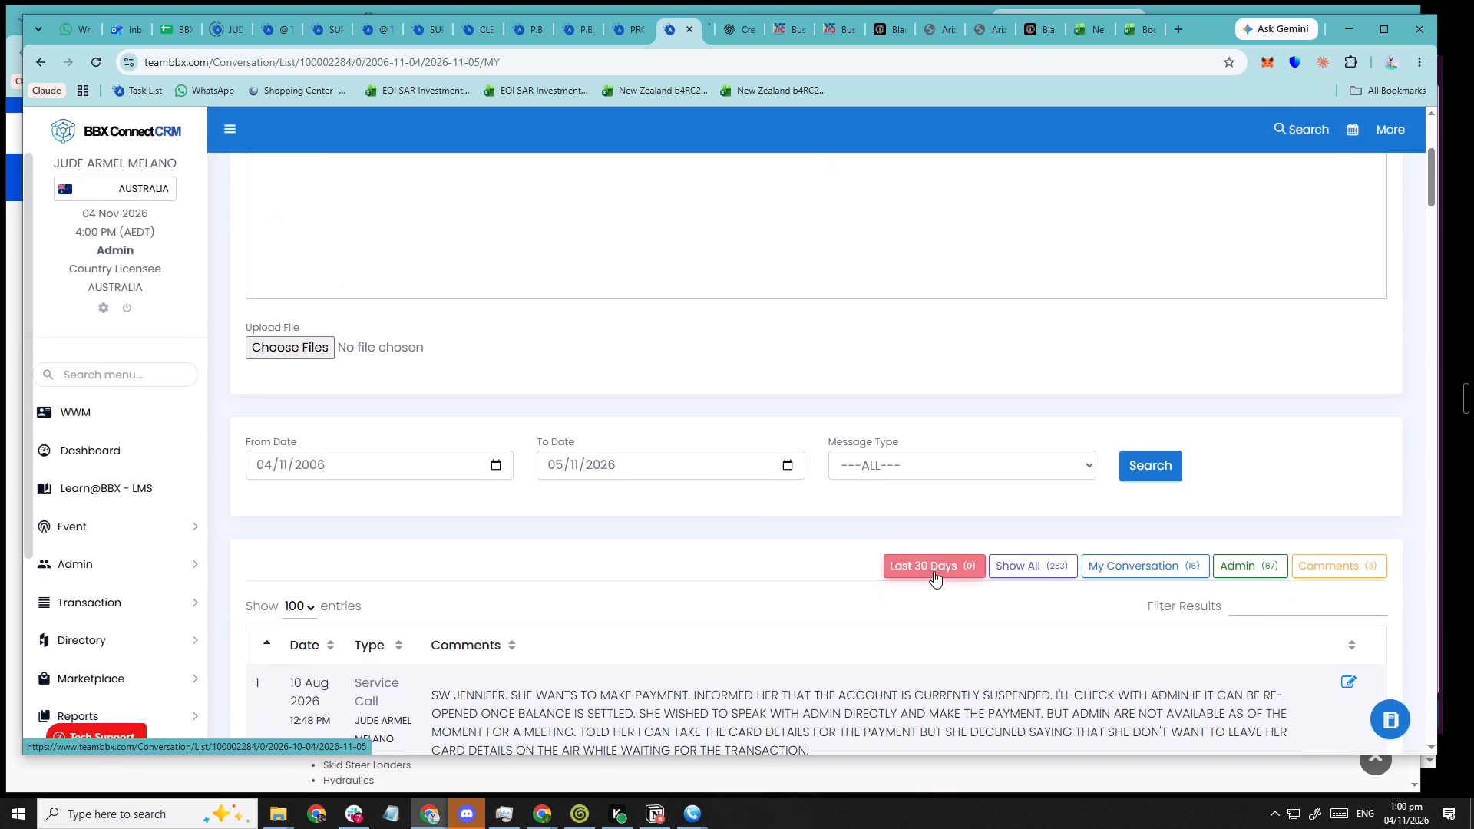
{"action": "left_click", "coordinate": [698, 35]}
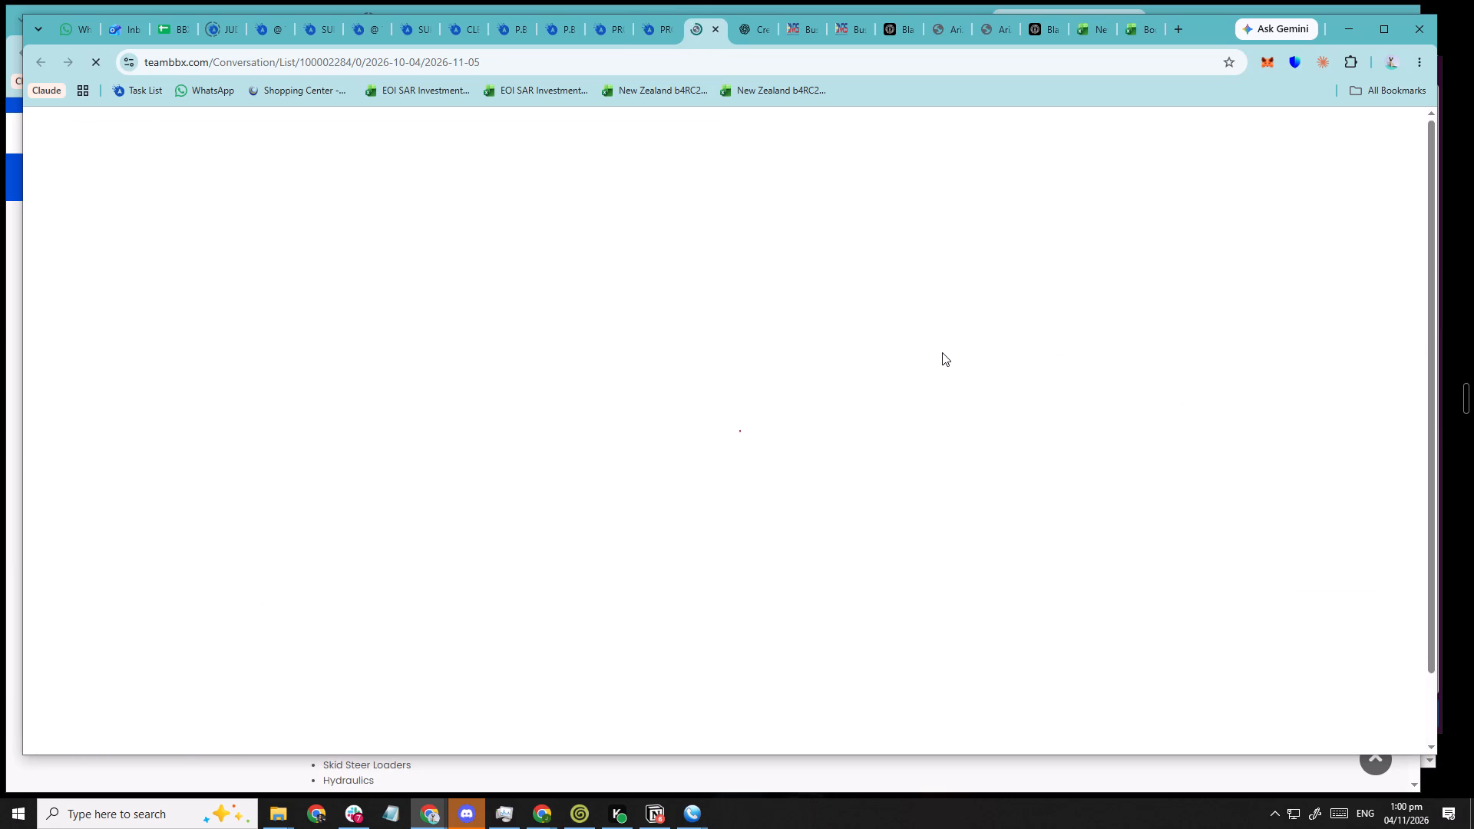
{"action": "scroll", "coordinate": [945, 346], "scroll_direction": "down", "scroll_amount": 6}
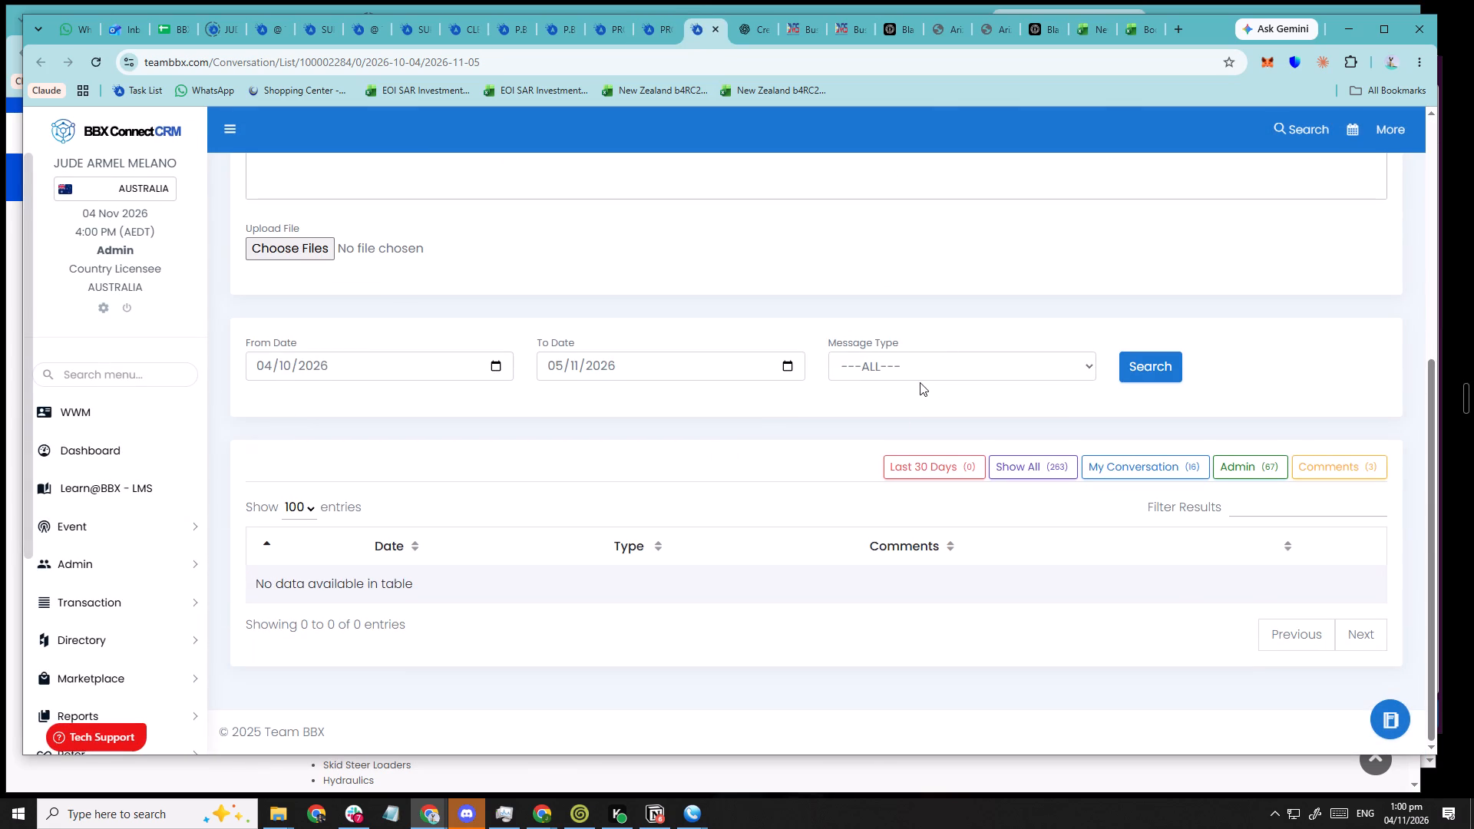
{"action": "scroll", "coordinate": [771, 537], "scroll_direction": "down", "scroll_amount": 5}
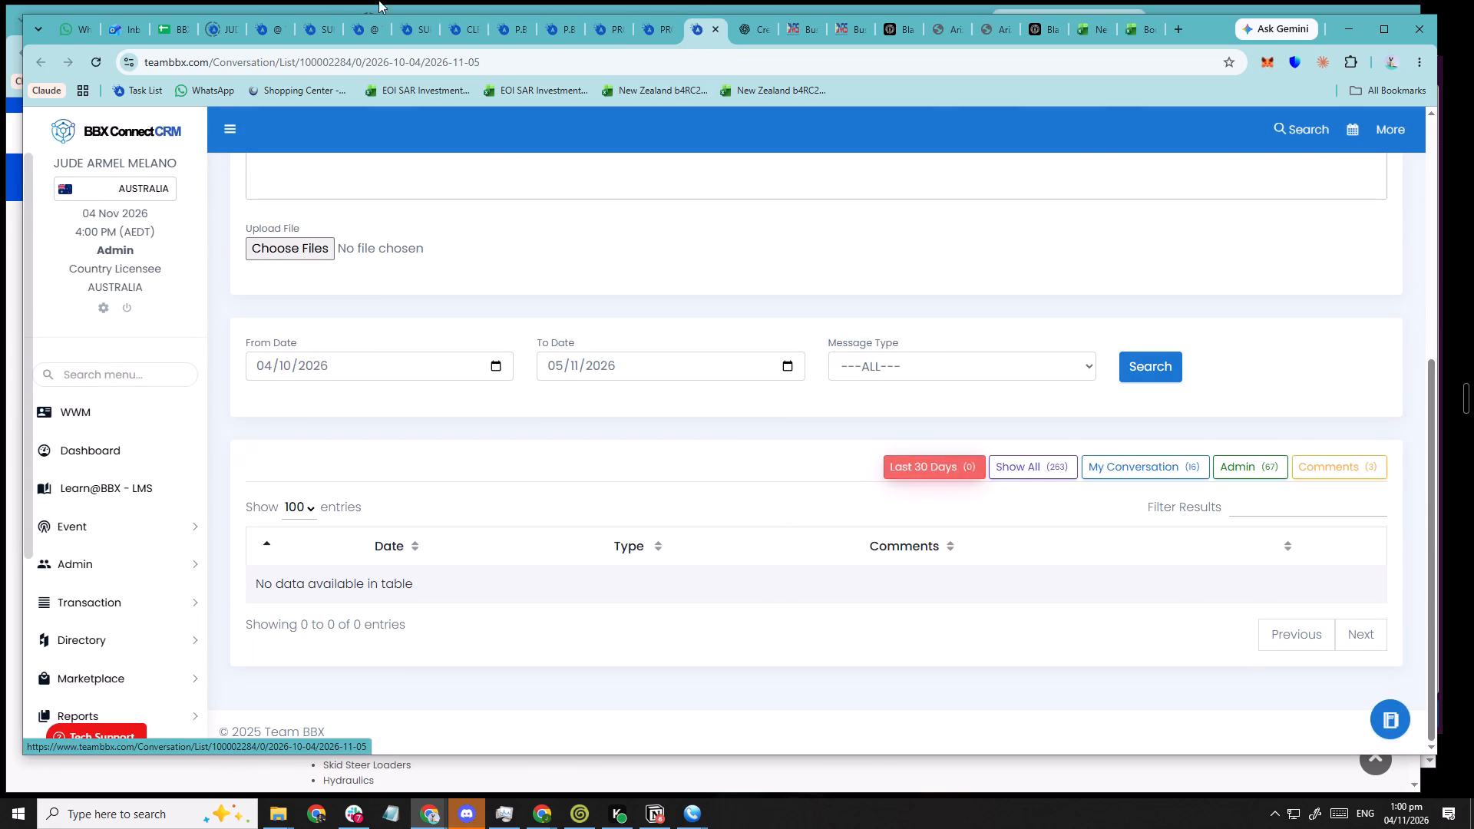
Change the start month in the conversation list's URL to 01 and load the range 2026-01-04 to 2026-11-05.
{"action": "left_click", "coordinate": [405, 67]}
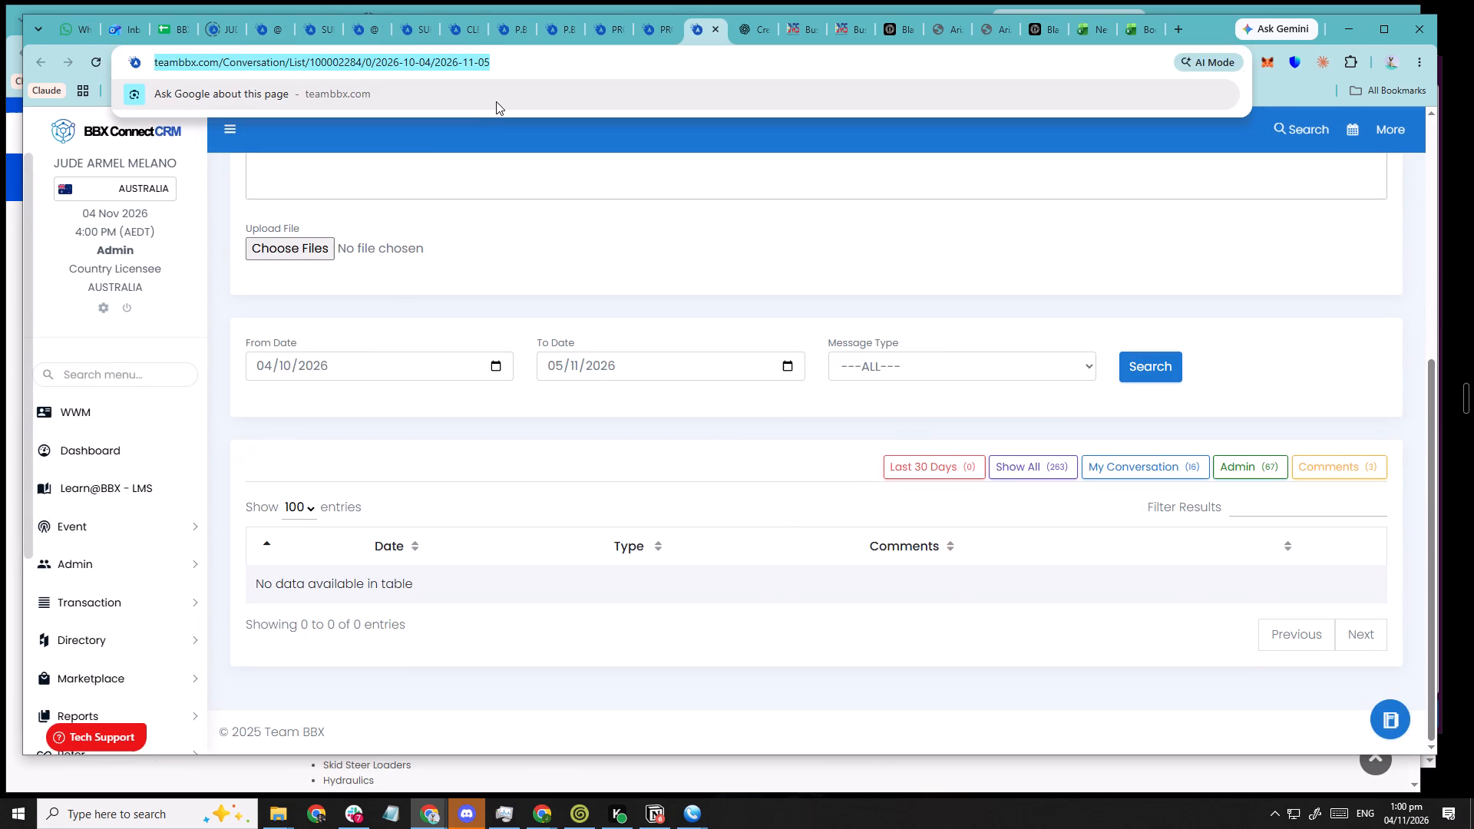
{"action": "key", "text": "Right"}
{"action": "key", "text": "Left"}
{"action": "key", "text": "Left"}
{"action": "key", "text": "Left"}
{"action": "key", "text": "Left"}
{"action": "key", "text": "Left"}
{"action": "key", "text": "Left"}
{"action": "key", "text": "Left"}
{"action": "key", "text": "Left"}
{"action": "key", "text": "Left"}
{"action": "key", "text": "Left"}
{"action": "key", "text": "Left"}
{"action": "key", "text": "Left"}
{"action": "key", "text": "Left"}
{"action": "key", "text": "Left"}
{"action": "key", "text": "Left"}
{"action": "key", "text": "Left"}
{"action": "key", "text": "Left"}
{"action": "key", "text": "Right"}
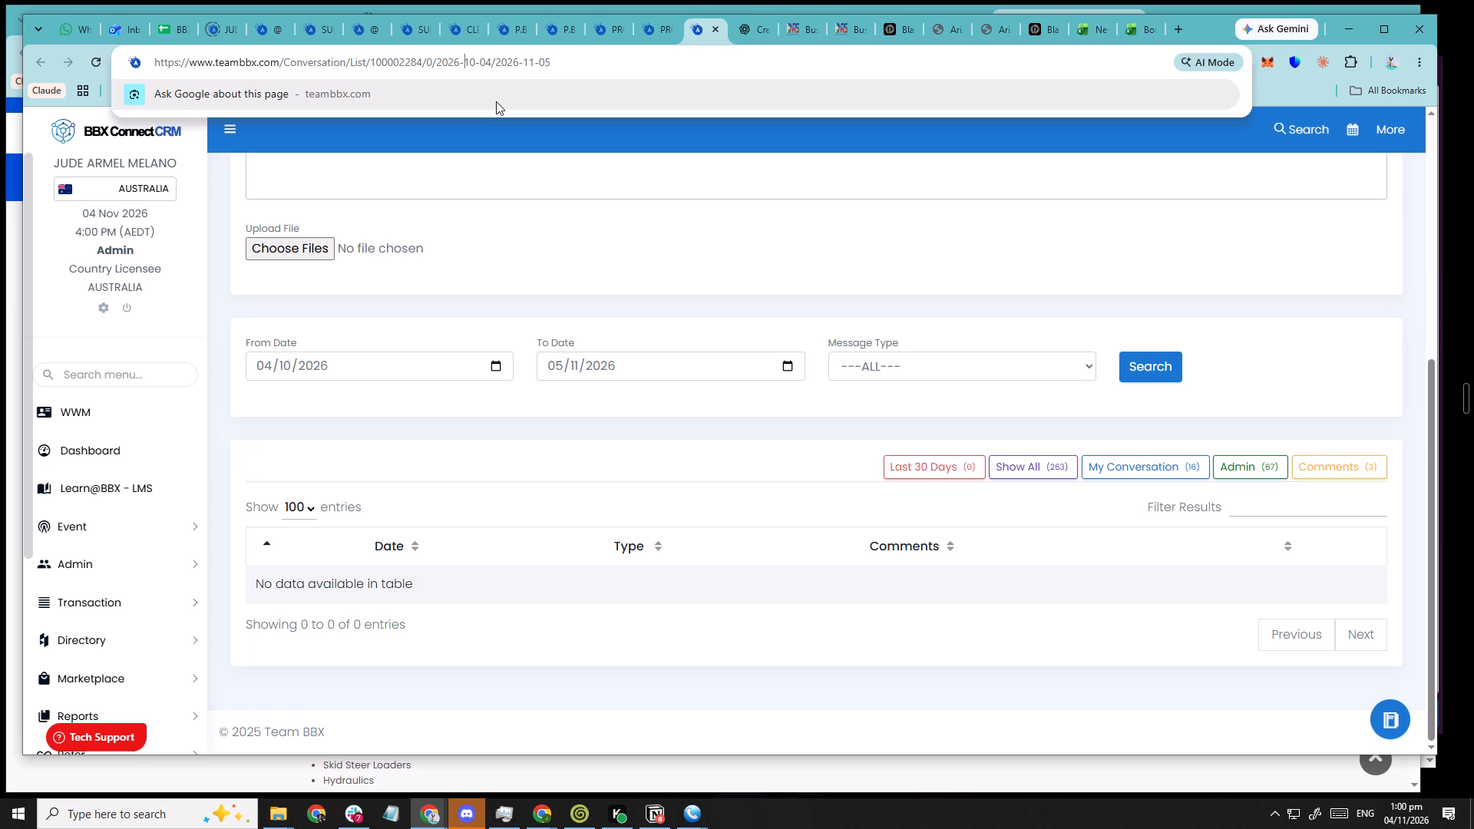
{"action": "key", "text": "shift+Right"}
{"action": "key", "text": "shift+Right"}
{"action": "type", "text": "01"}
{"action": "key", "text": "Return"}
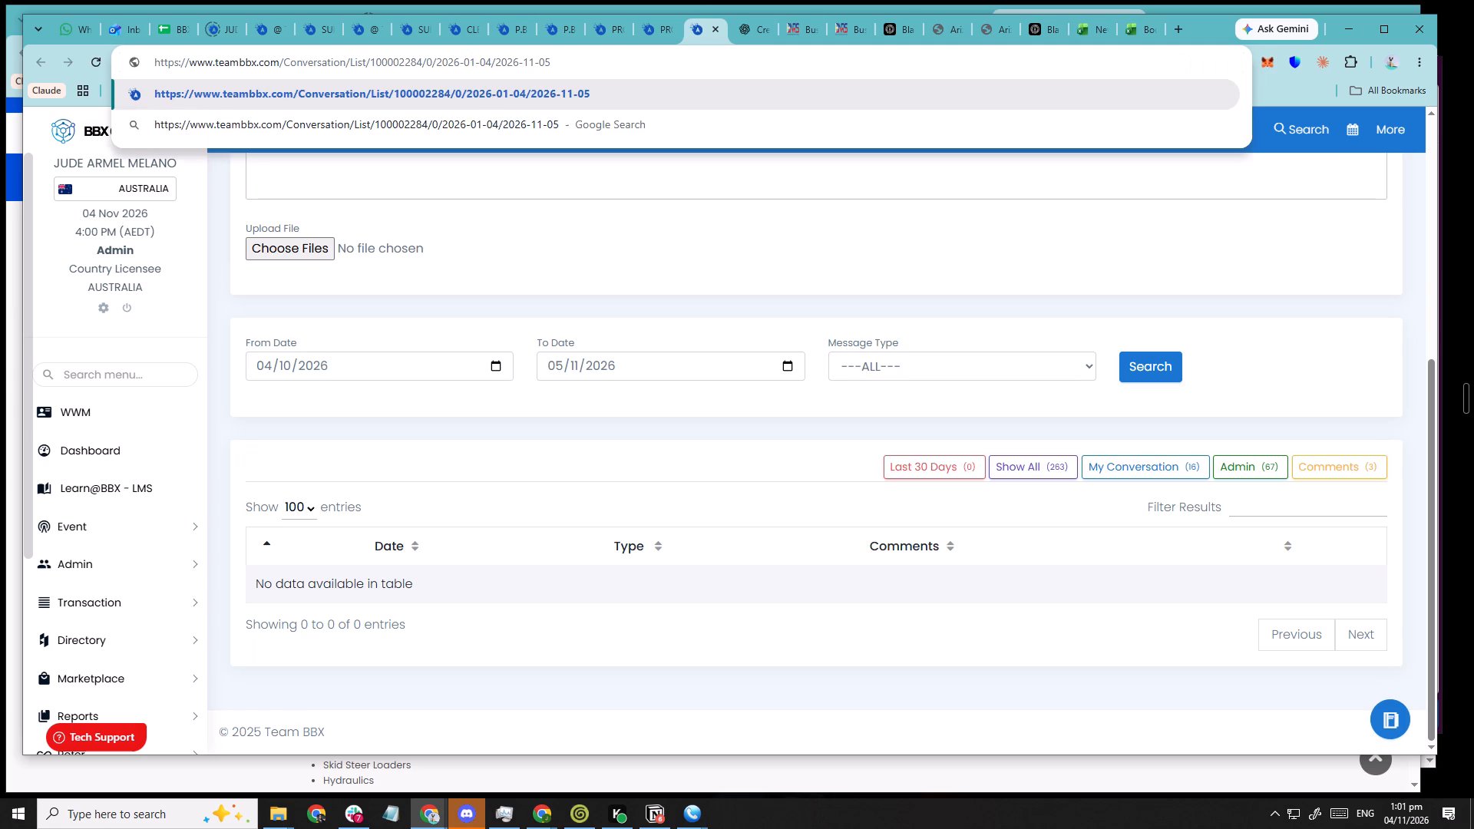
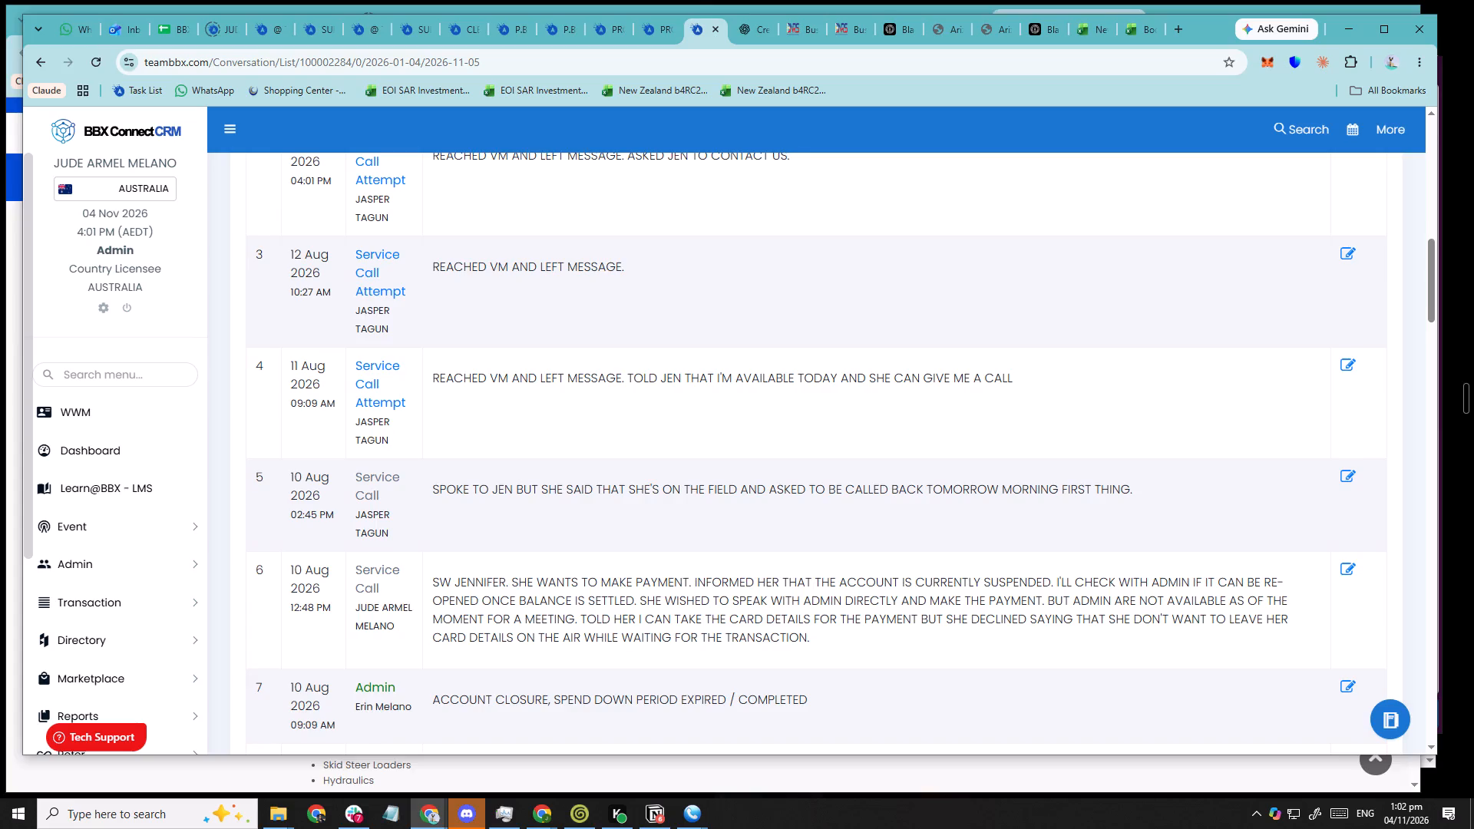
{"action": "scroll", "coordinate": [824, 481], "scroll_direction": "down", "scroll_amount": 2}
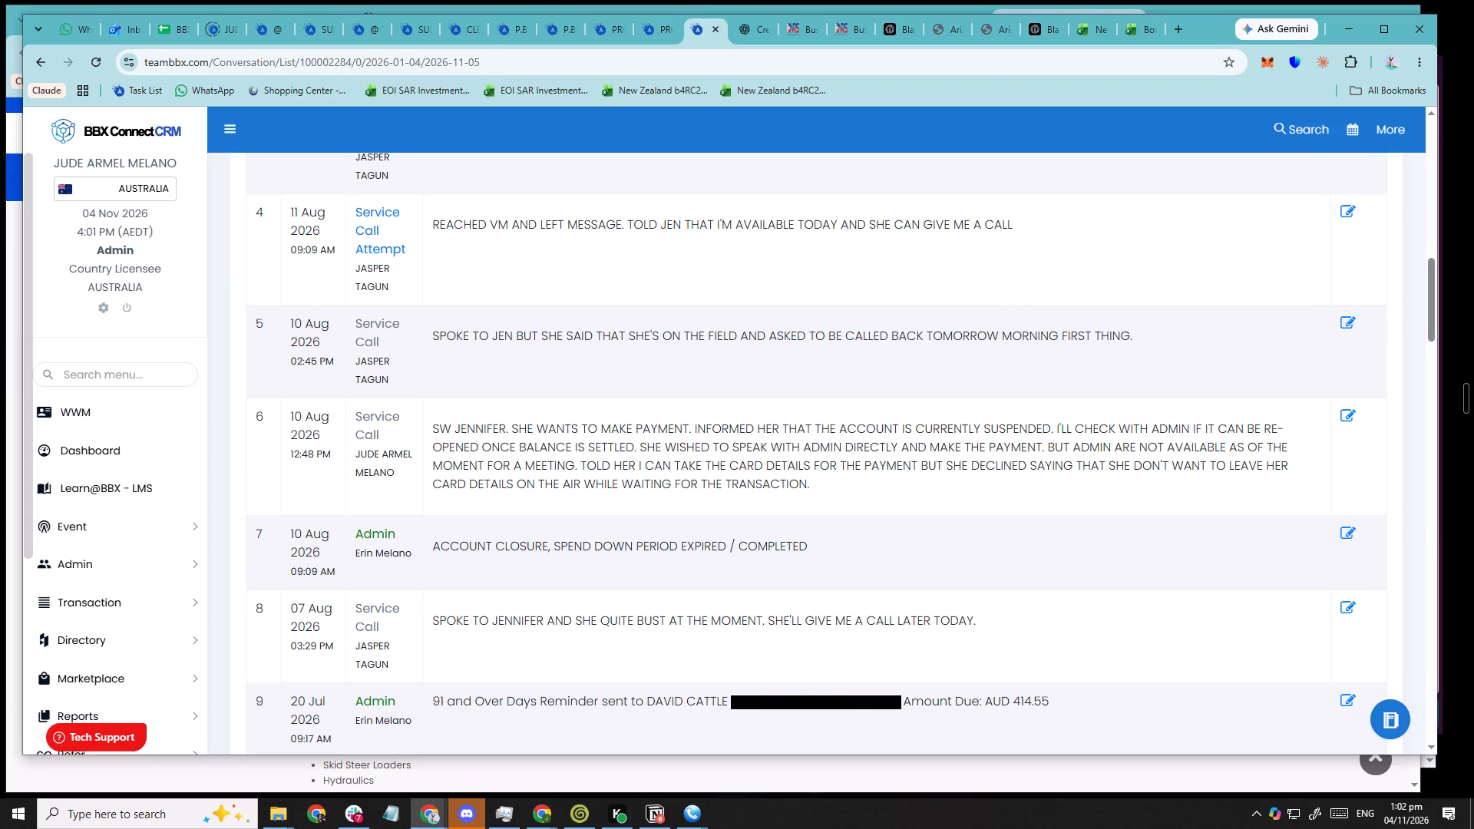
{"action": "scroll", "coordinate": [957, 459], "scroll_direction": "down", "scroll_amount": 3}
Return to the Profit Through Passion member record and open its transaction activity in a separate tab.
{"action": "left_click", "coordinate": [650, 40]}
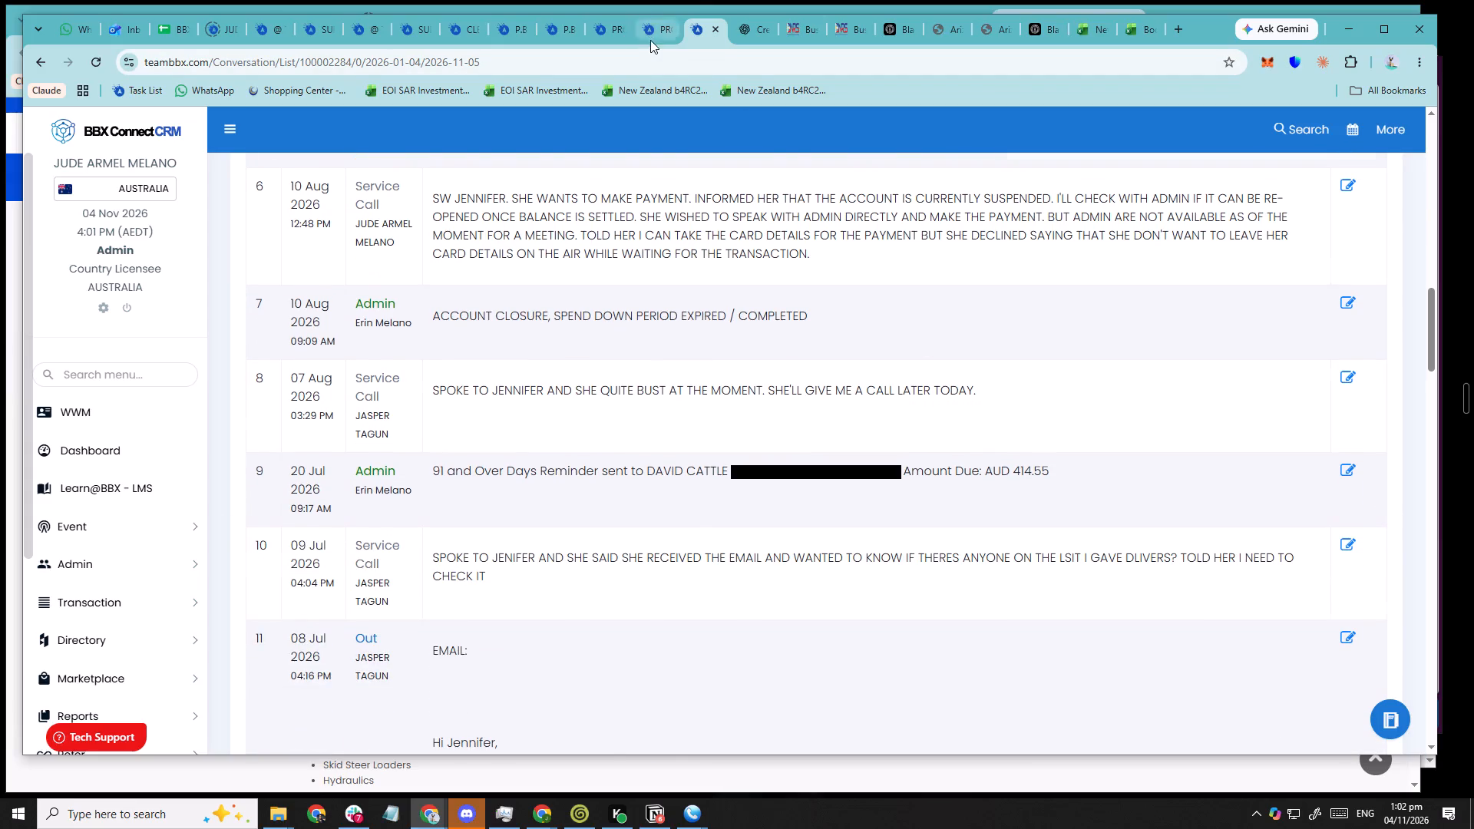
{"action": "left_click", "coordinate": [605, 32]}
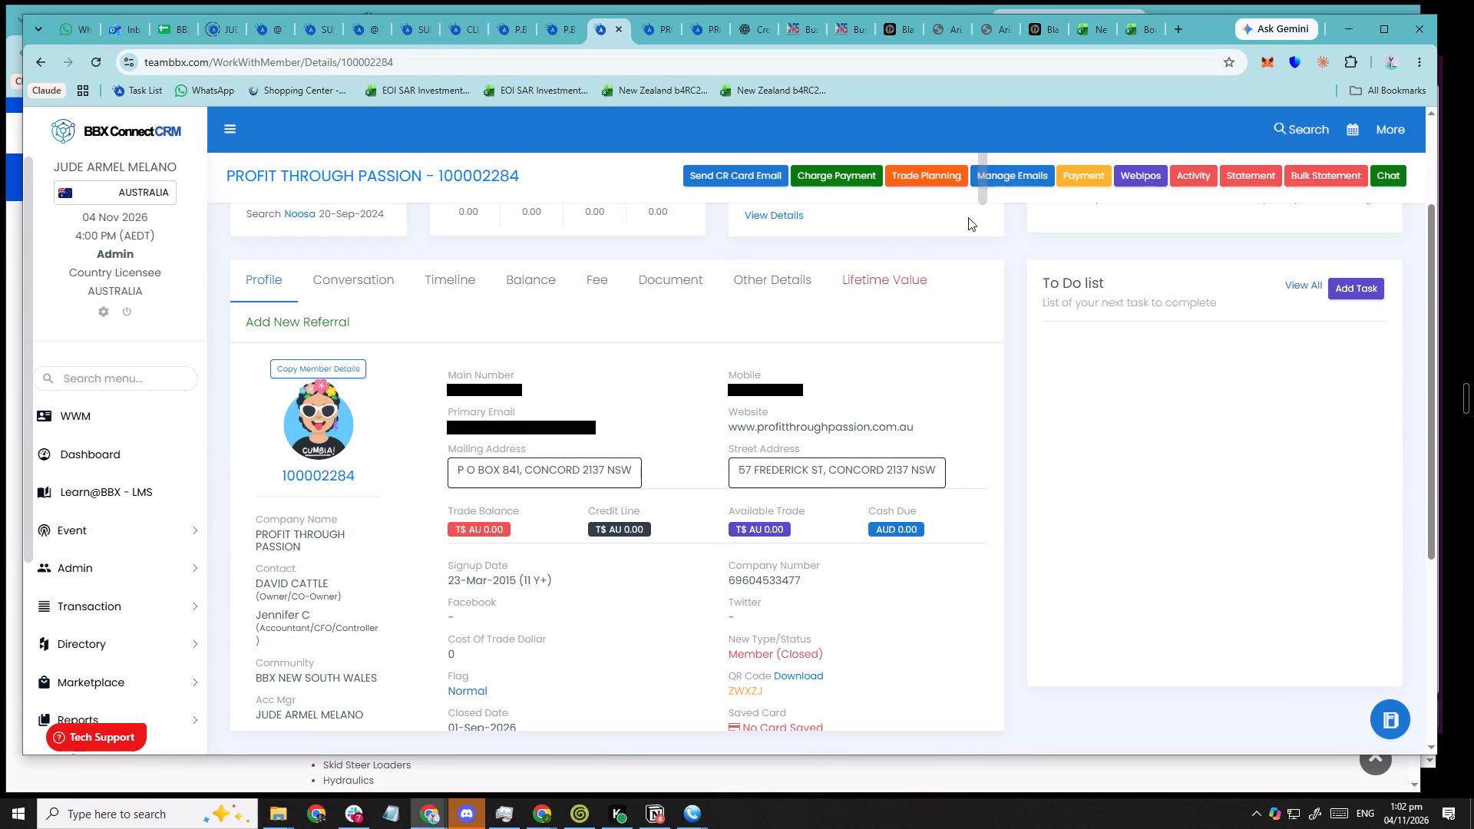
{"action": "left_click", "coordinate": [1175, 175]}
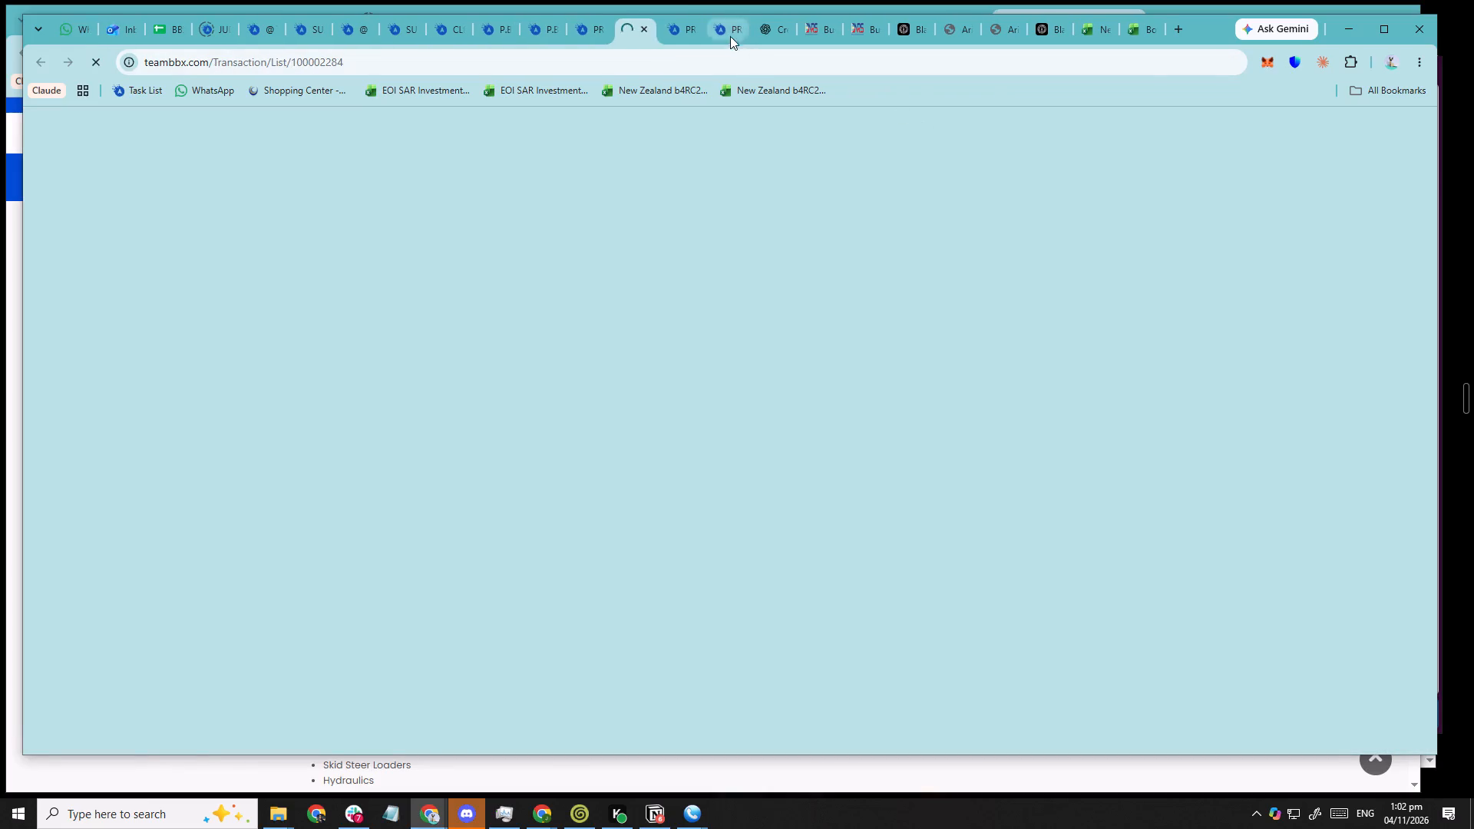
Go back to the 2026 conversation list and read the July 2026 emails and call notes.
{"action": "left_click", "coordinate": [730, 35]}
{"action": "scroll", "coordinate": [714, 316], "scroll_direction": "down", "scroll_amount": 12}
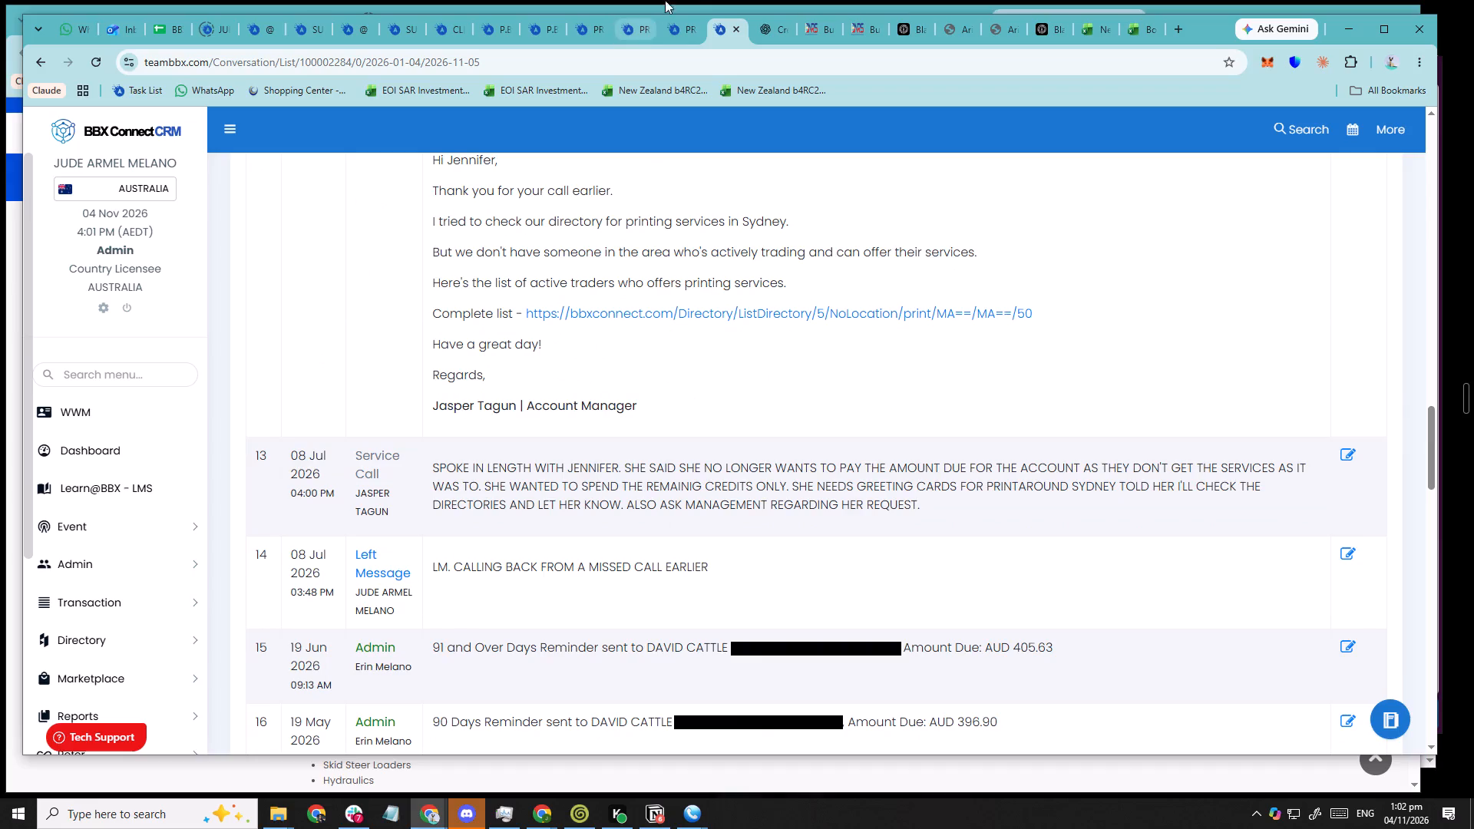
List the member's transactions from Nov-2022 and review the closure, fee and payment entries.
{"action": "left_click", "coordinate": [630, 28]}
{"action": "left_click", "coordinate": [1372, 399]}
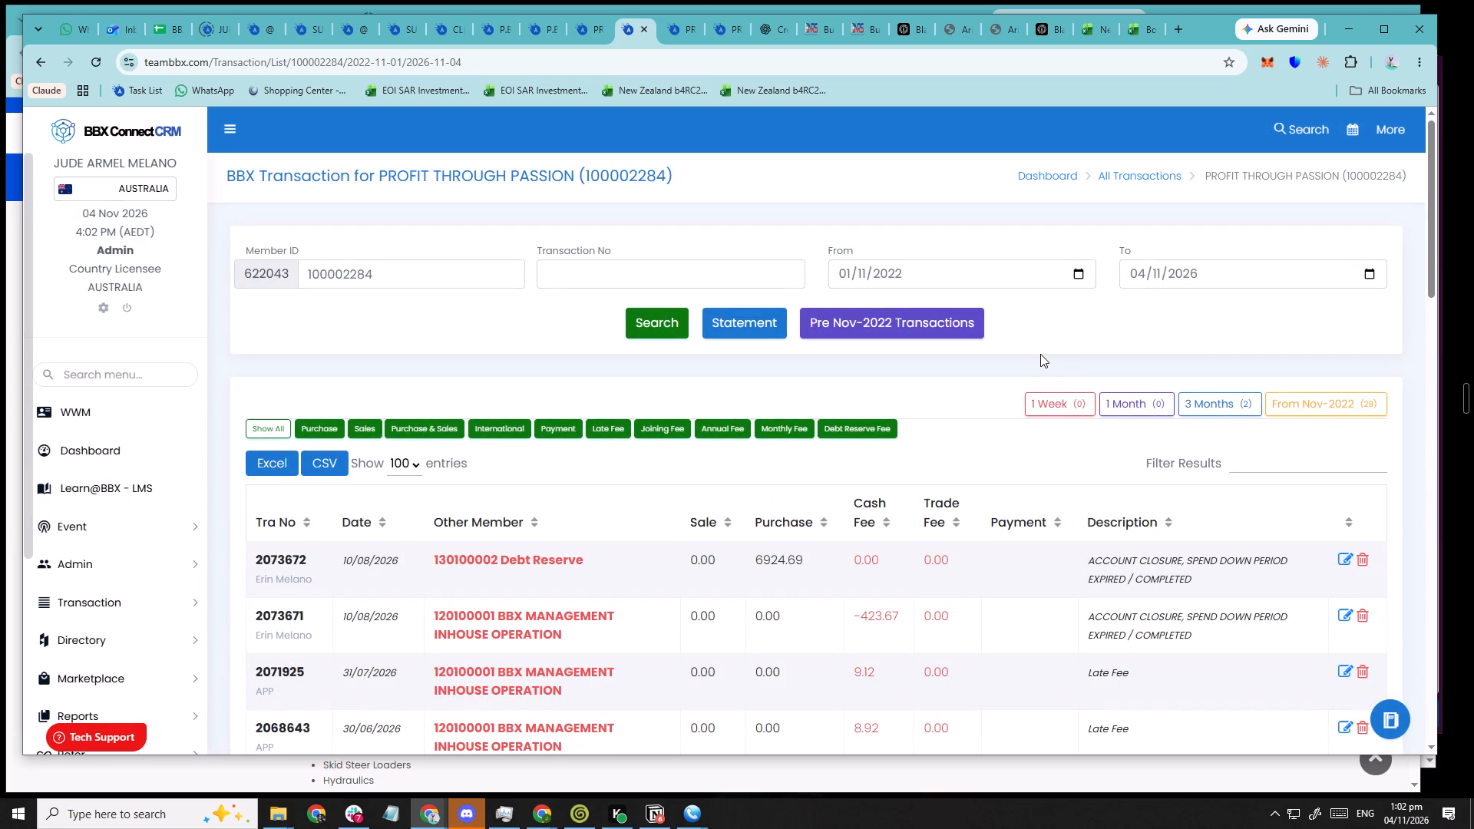
{"action": "scroll", "coordinate": [1040, 354], "scroll_direction": "down", "scroll_amount": 2}
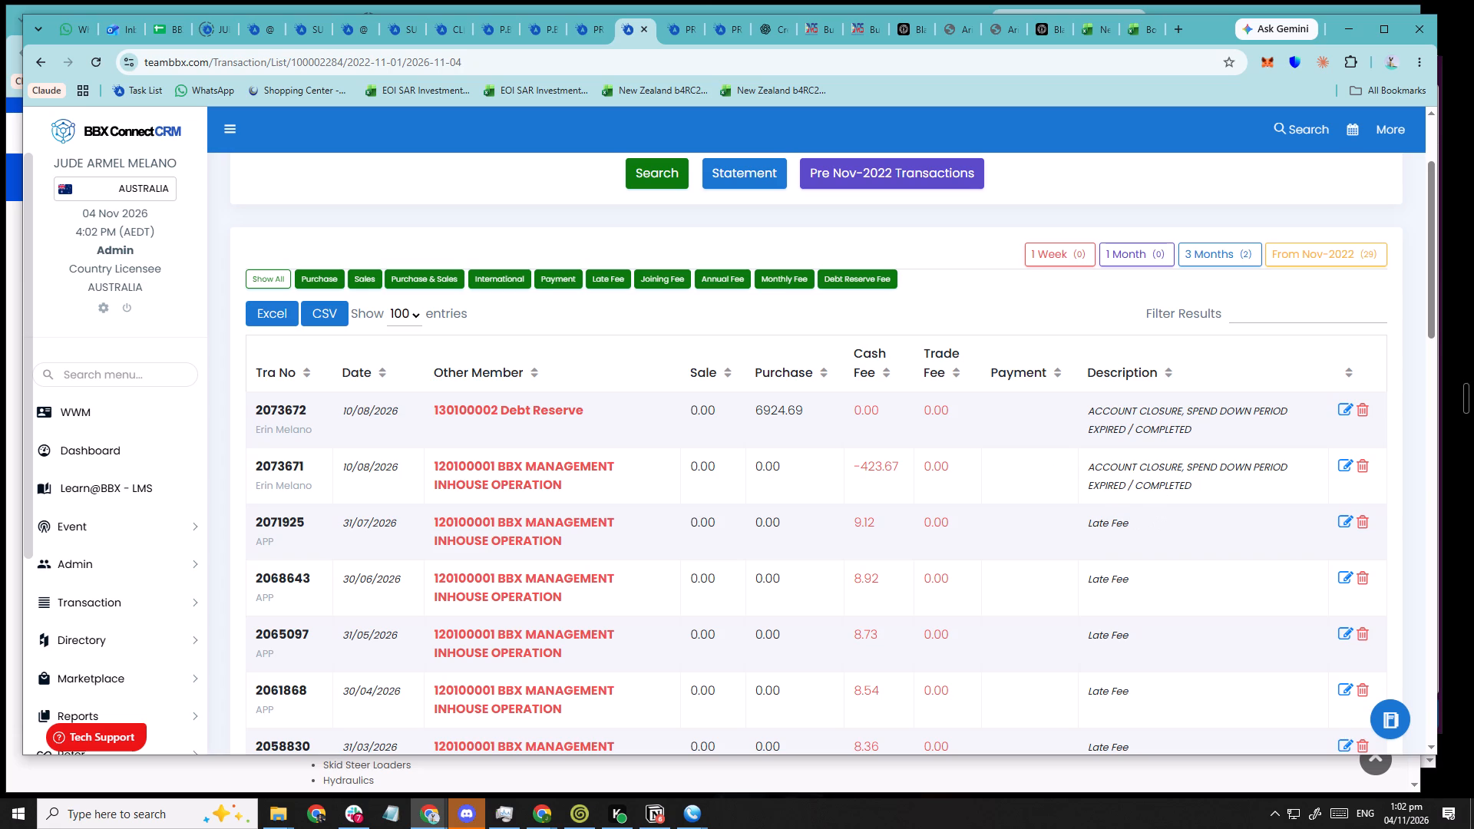
{"action": "scroll", "coordinate": [1155, 503], "scroll_direction": "down", "scroll_amount": 1}
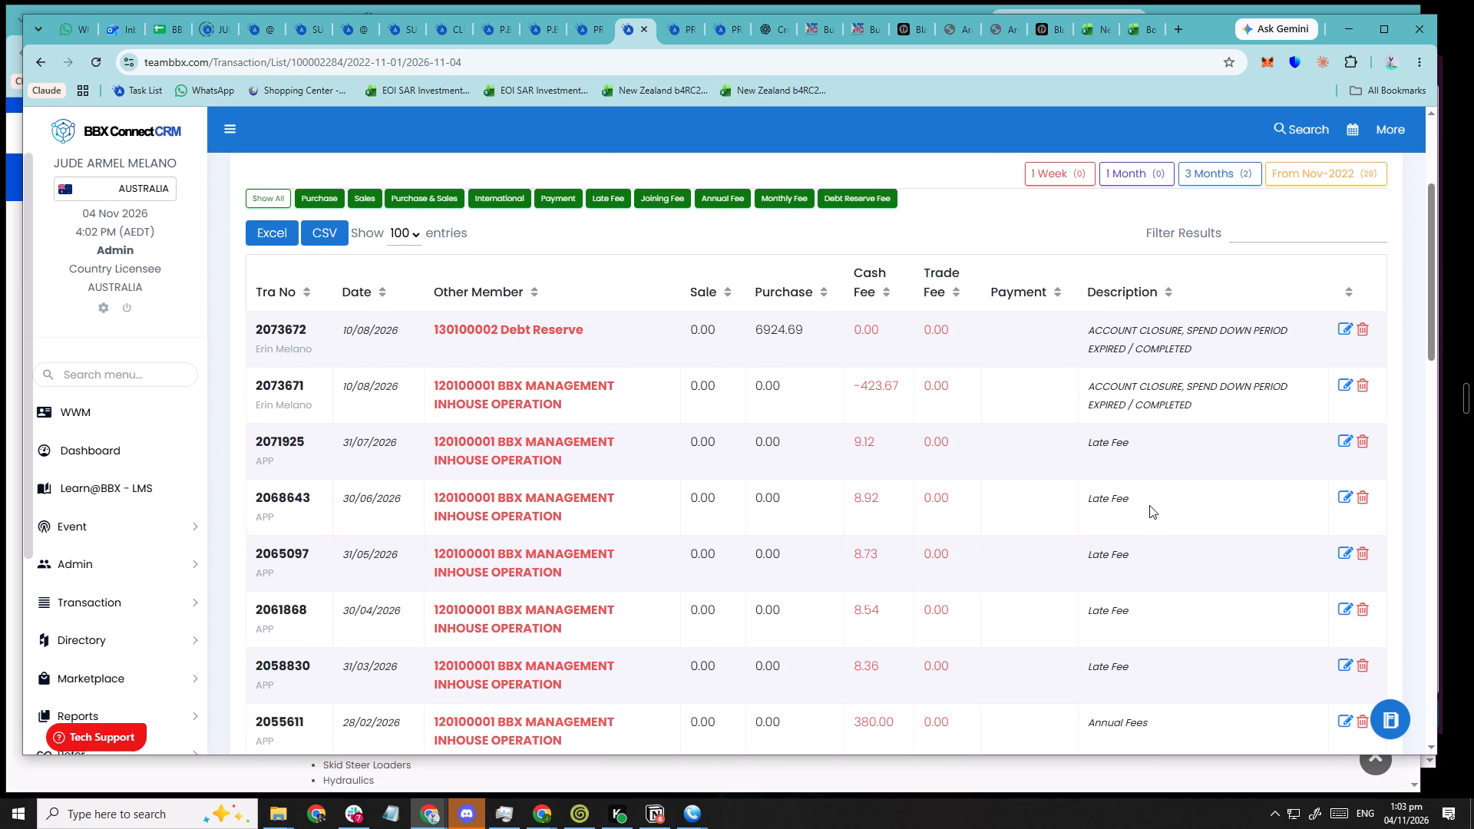
{"action": "scroll", "coordinate": [1149, 505], "scroll_direction": "down", "scroll_amount": 3}
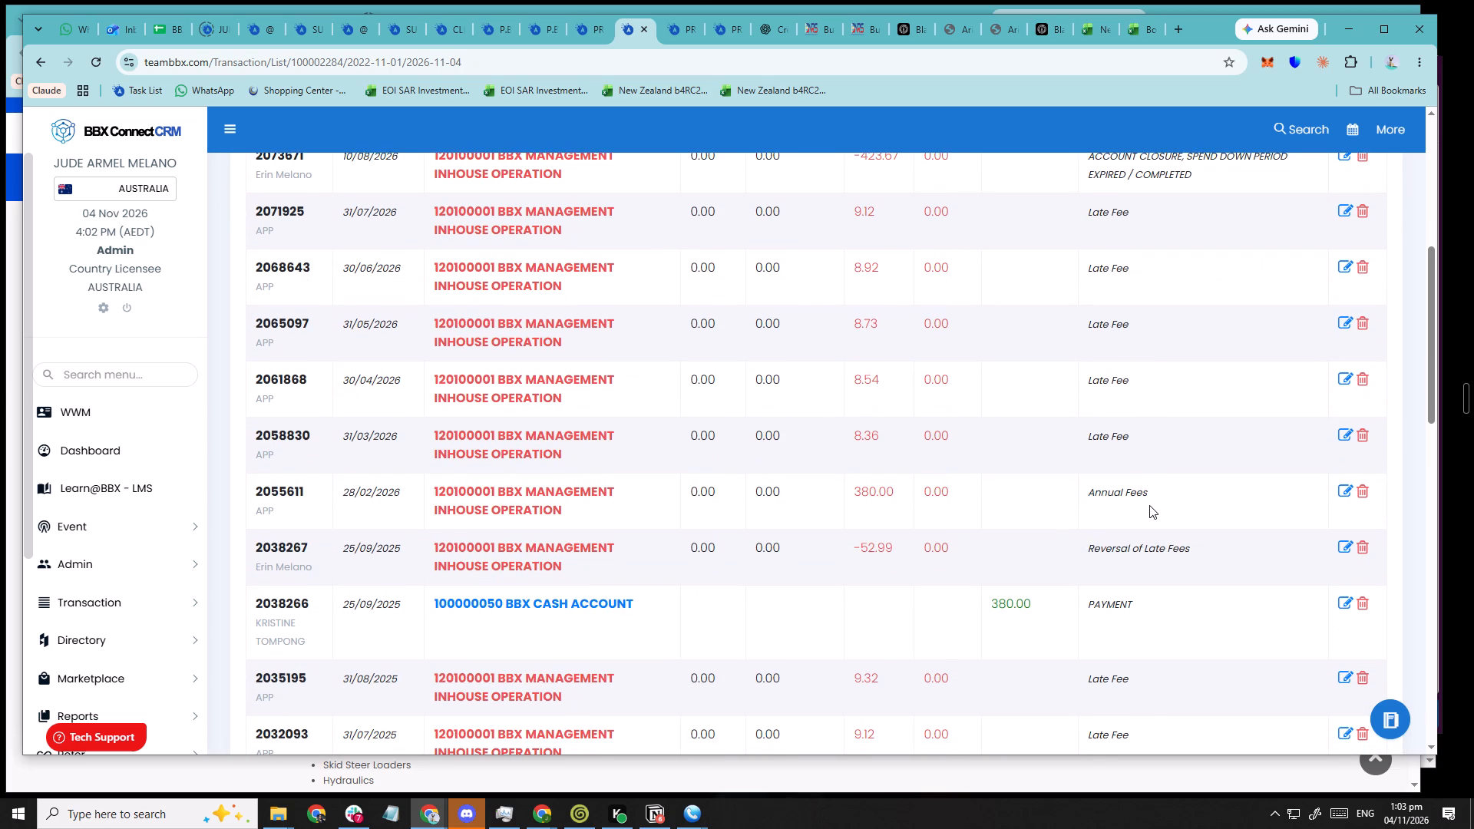
{"action": "scroll", "coordinate": [1155, 494], "scroll_direction": "up", "scroll_amount": 3}
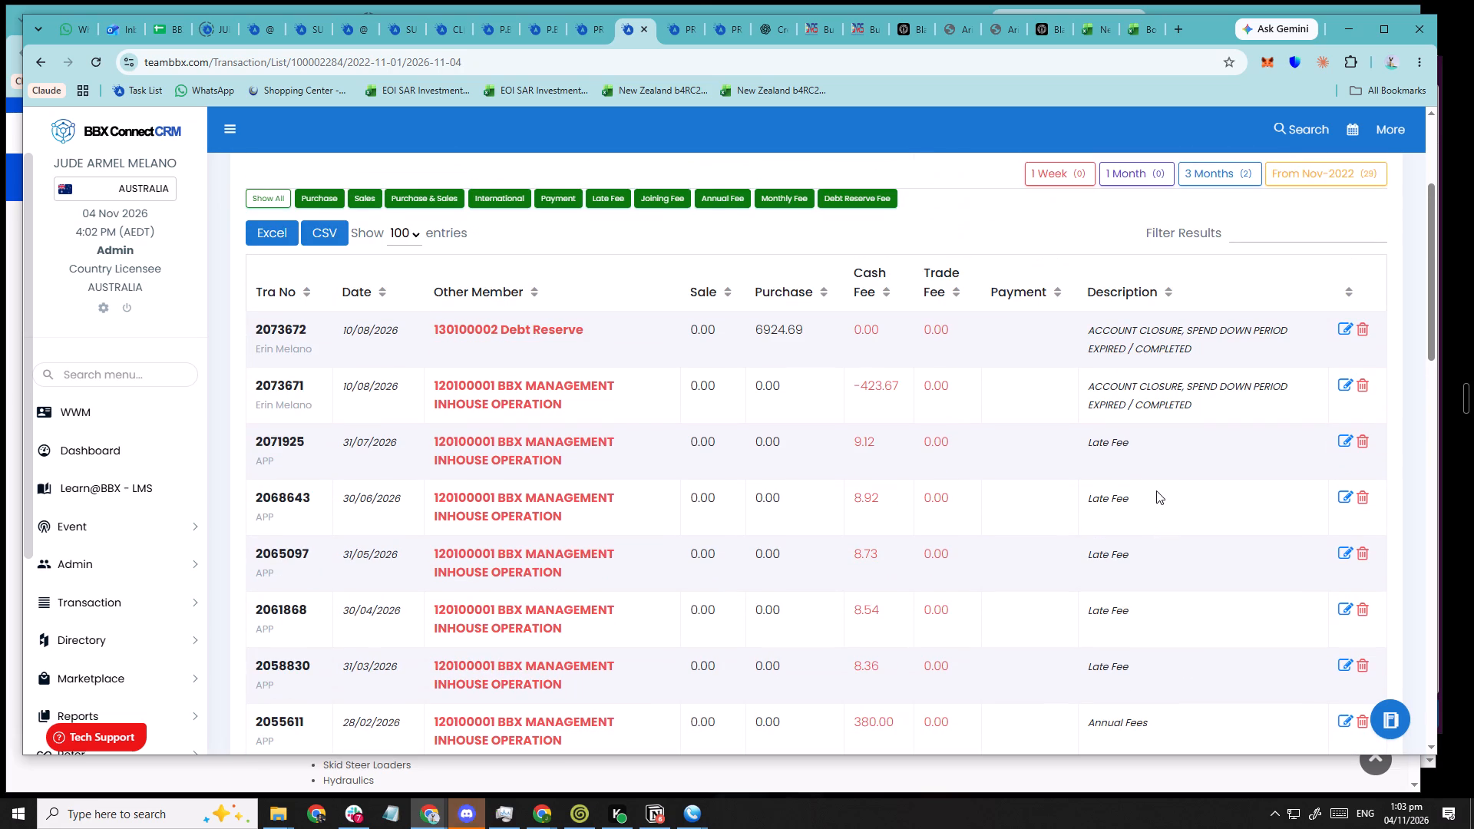
{"action": "scroll", "coordinate": [1009, 379], "scroll_direction": "up", "scroll_amount": 4}
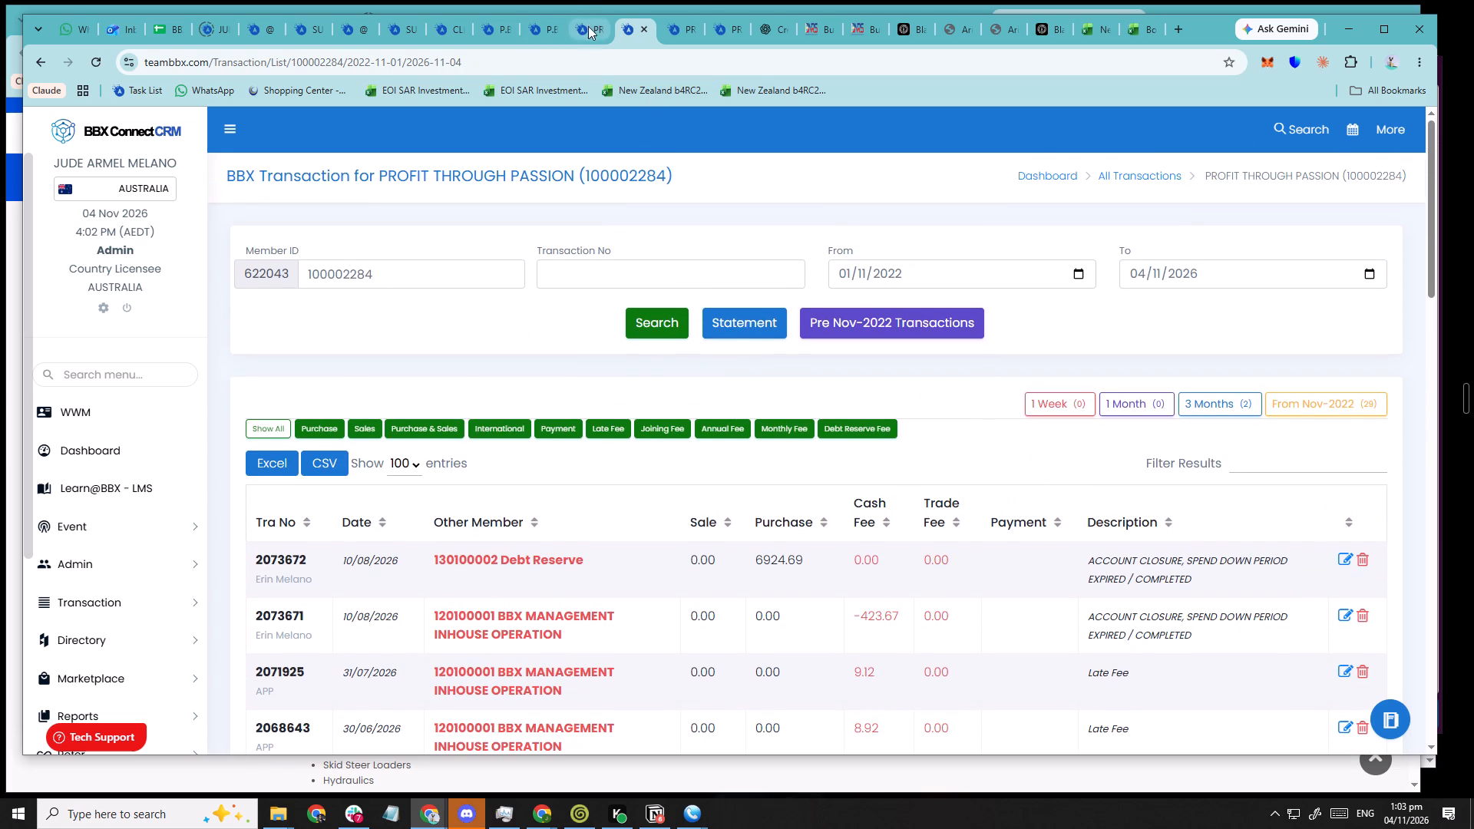
Review the My Conversation entries for the member's earlier calls, messages and emails from 2026.
{"action": "left_click", "coordinate": [667, 31]}
{"action": "scroll", "coordinate": [923, 450], "scroll_direction": "down", "scroll_amount": 5}
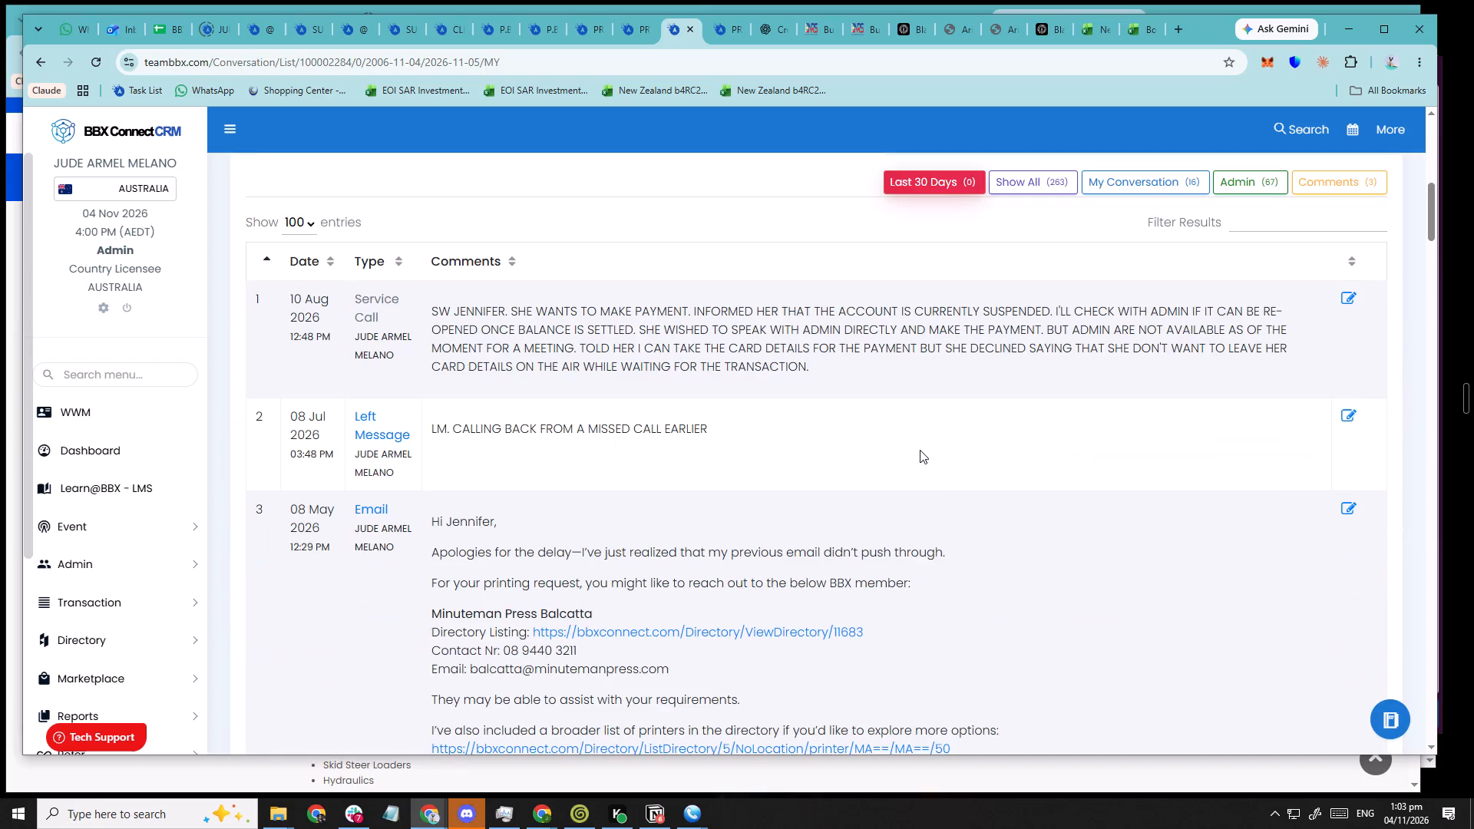
{"action": "scroll", "coordinate": [920, 450], "scroll_direction": "down", "scroll_amount": 5}
{"action": "scroll", "coordinate": [920, 449], "scroll_direction": "up", "scroll_amount": 3}
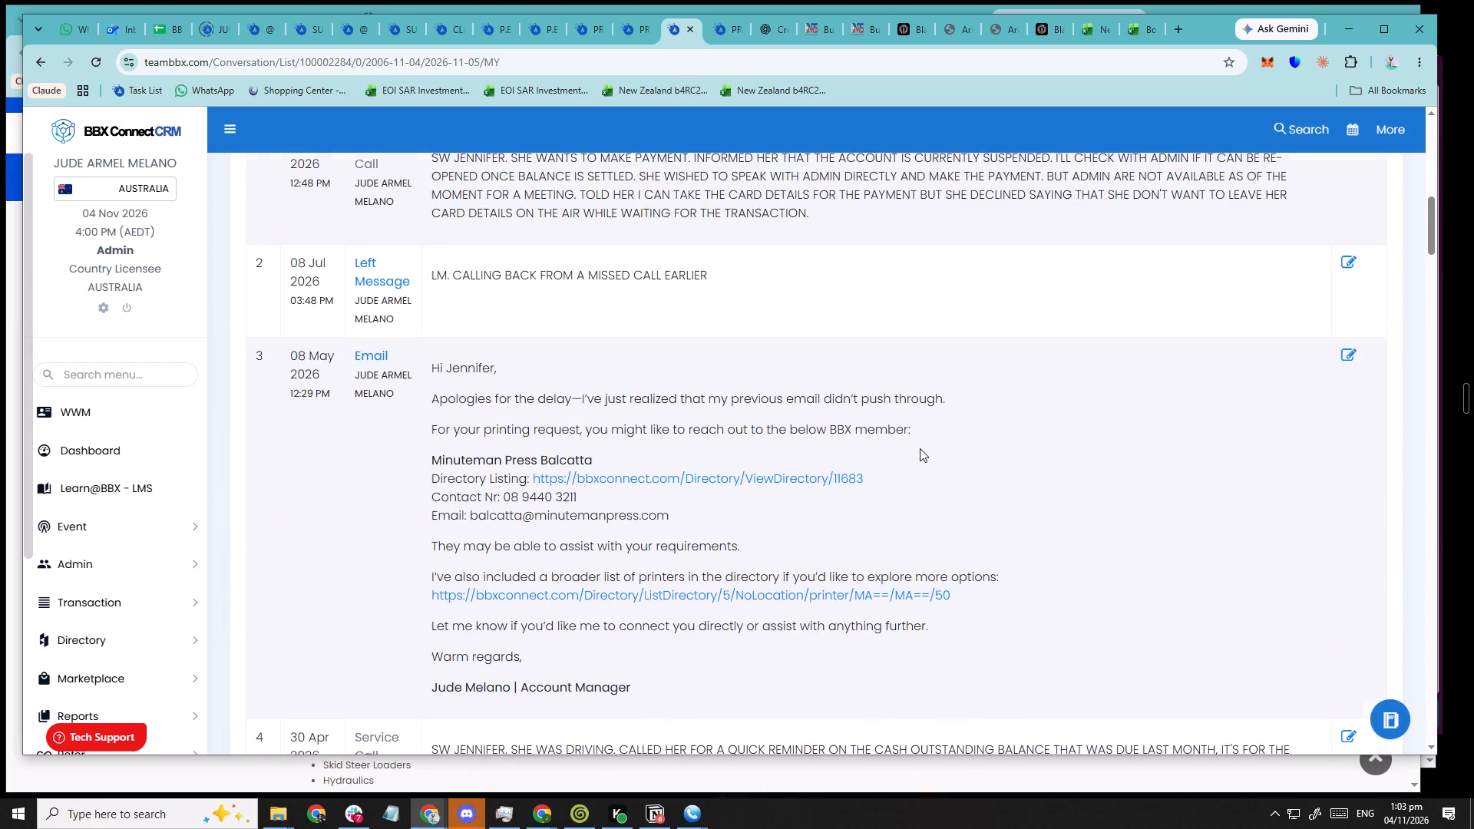
{"action": "scroll", "coordinate": [920, 447], "scroll_direction": "down", "scroll_amount": 1}
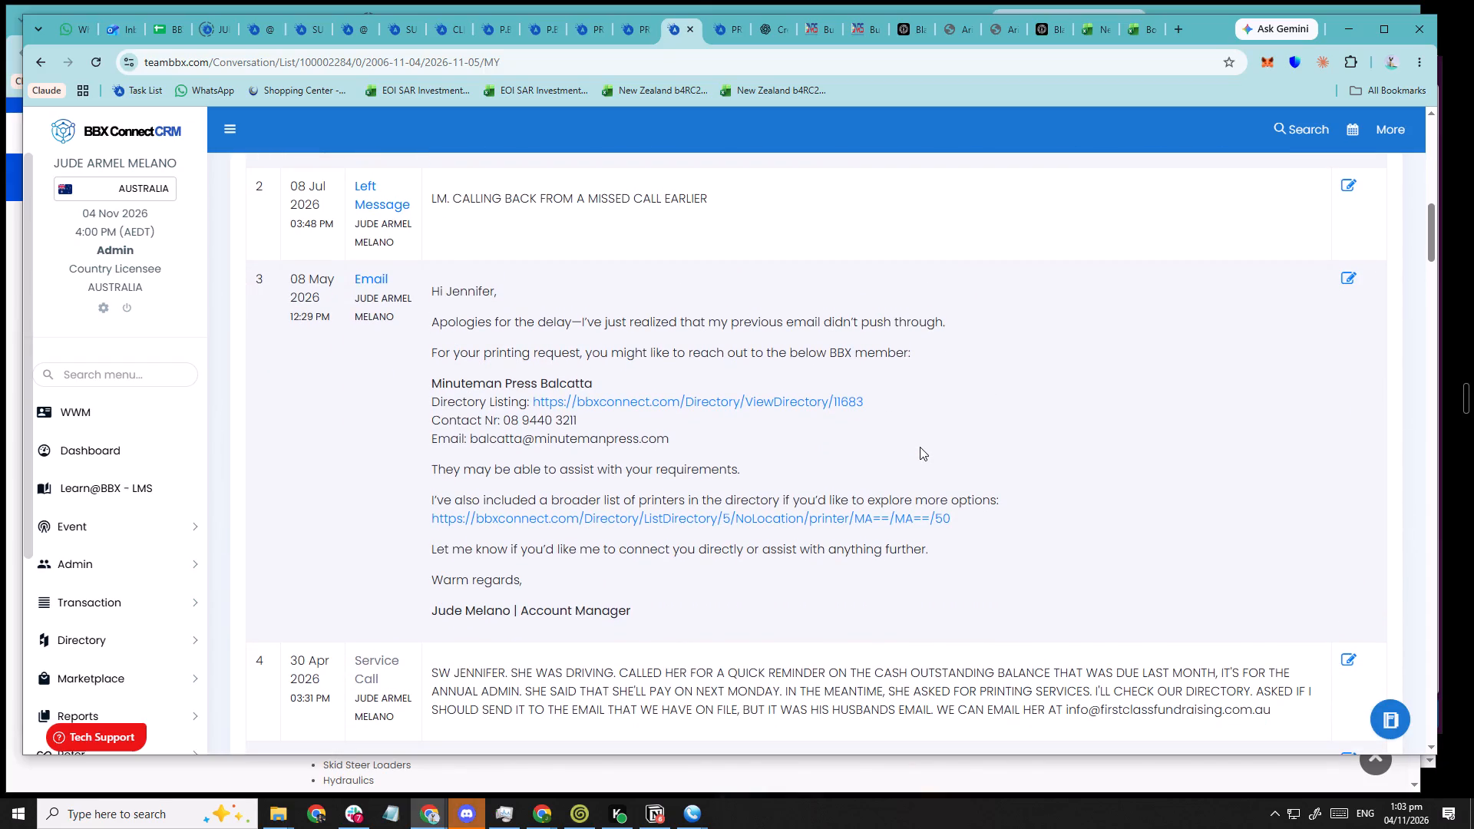
{"action": "scroll", "coordinate": [920, 447], "scroll_direction": "down", "scroll_amount": 6}
{"action": "scroll", "coordinate": [920, 447], "scroll_direction": "up", "scroll_amount": 14}
Reread the July to September 2026 entries in the member's full 2026 conversation list.
{"action": "left_click", "coordinate": [728, 24]}
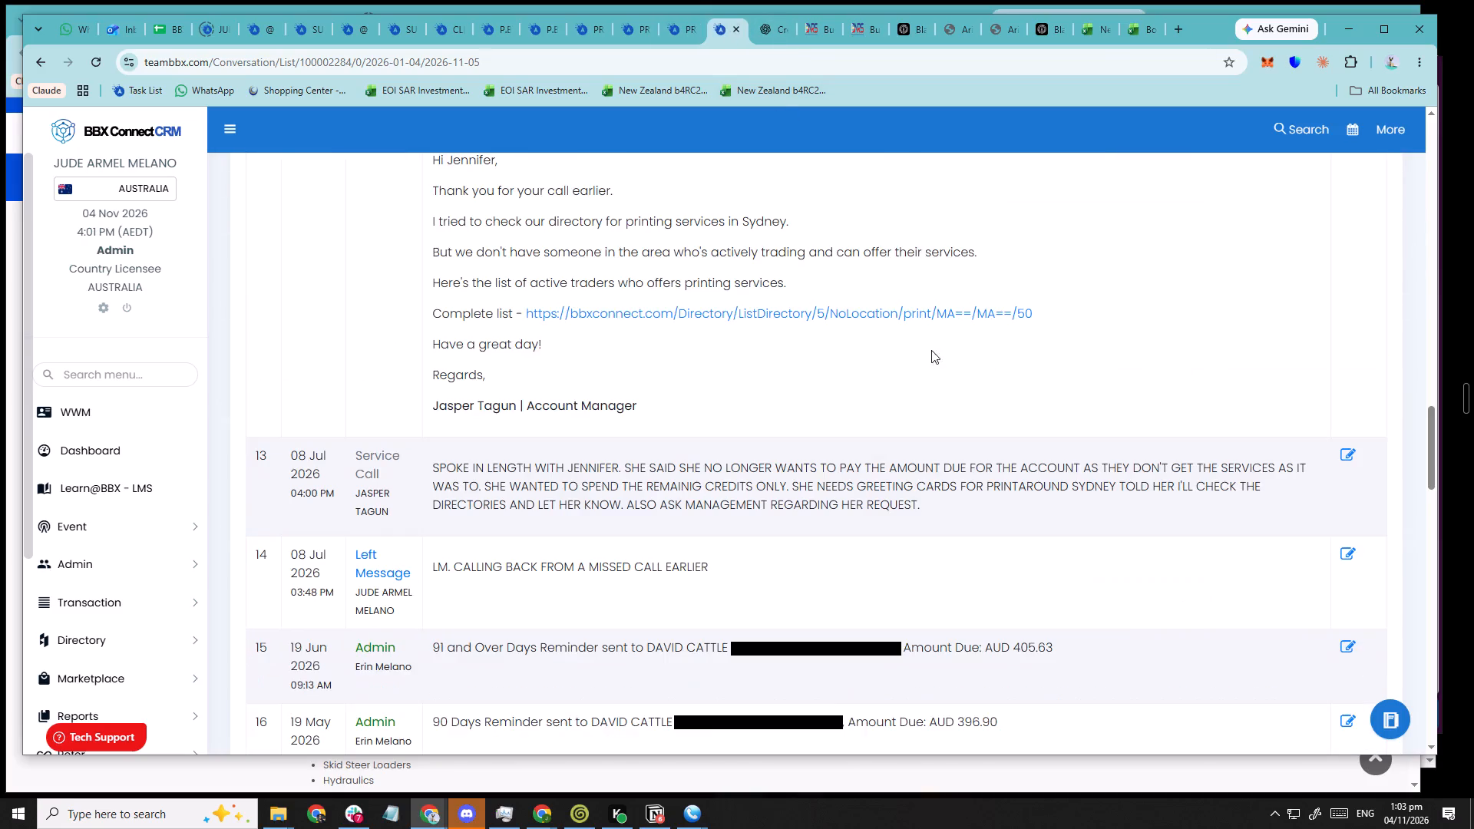
{"action": "scroll", "coordinate": [972, 441], "scroll_direction": "down", "scroll_amount": 3}
{"action": "scroll", "coordinate": [959, 443], "scroll_direction": "up", "scroll_amount": 9}
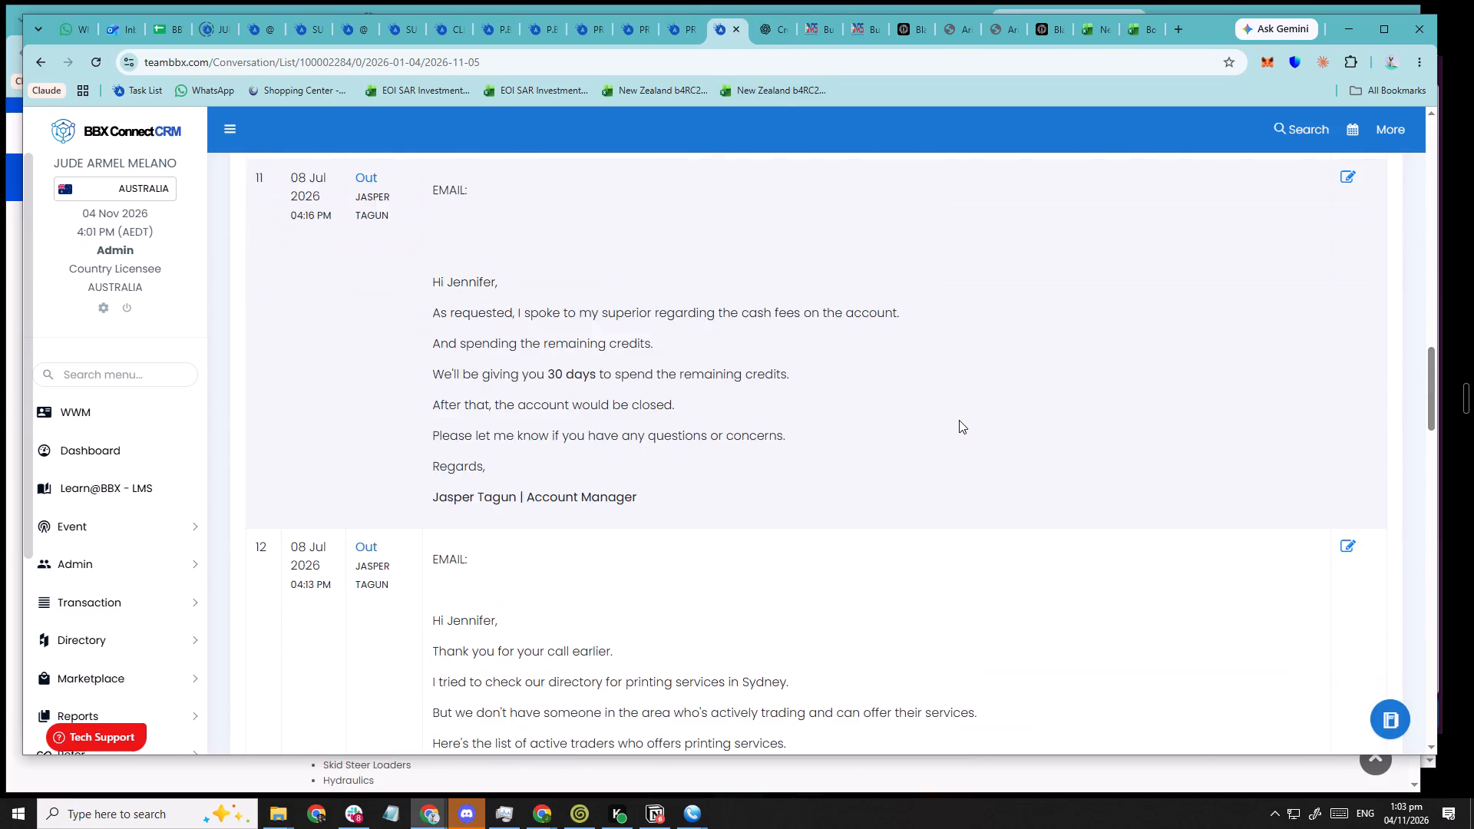
{"action": "scroll", "coordinate": [959, 420], "scroll_direction": "up", "scroll_amount": 20}
{"action": "scroll", "coordinate": [959, 418], "scroll_direction": "down", "scroll_amount": 5}
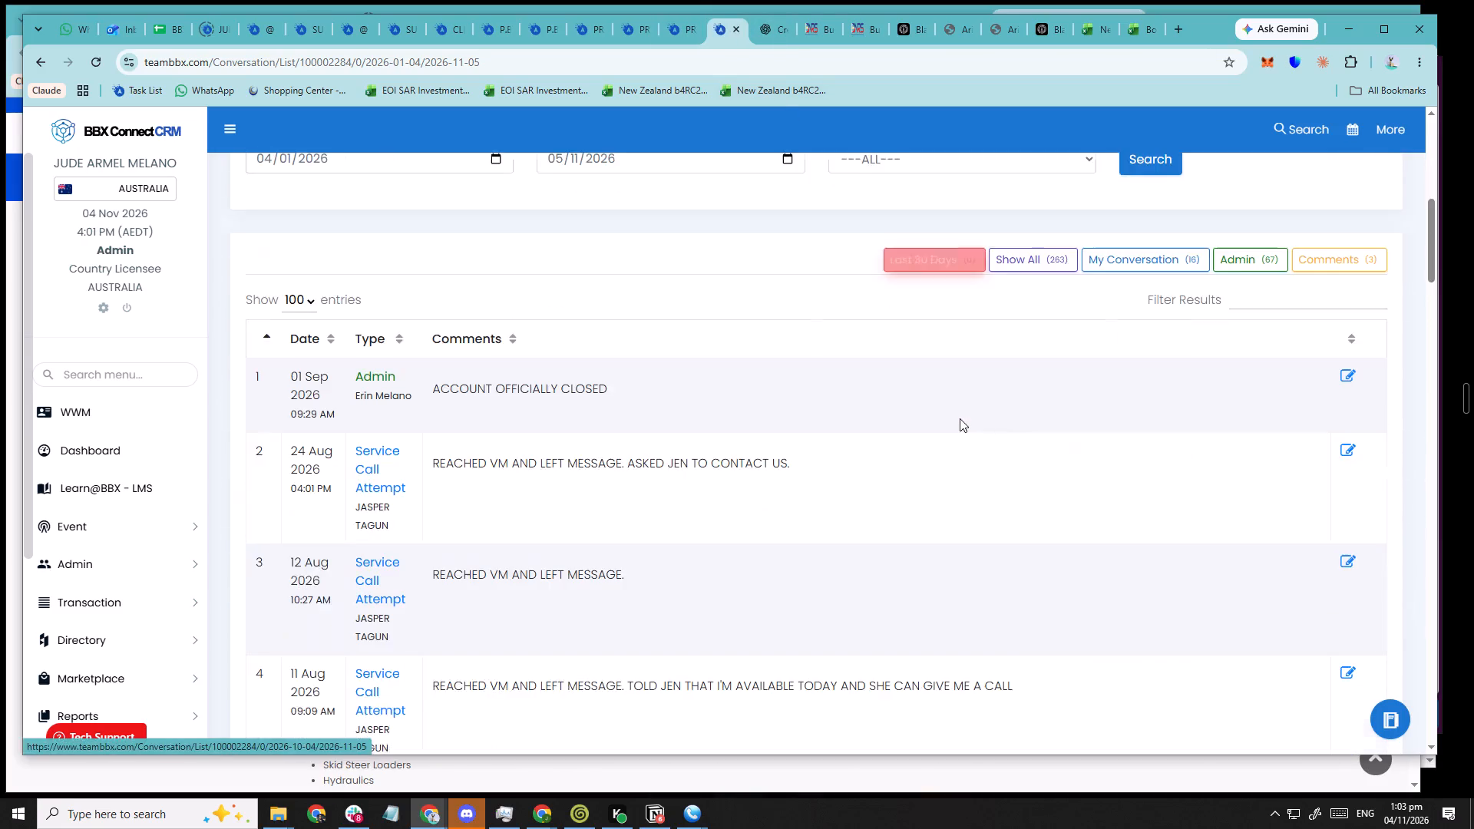
{"action": "scroll", "coordinate": [960, 418], "scroll_direction": "down", "scroll_amount": 5}
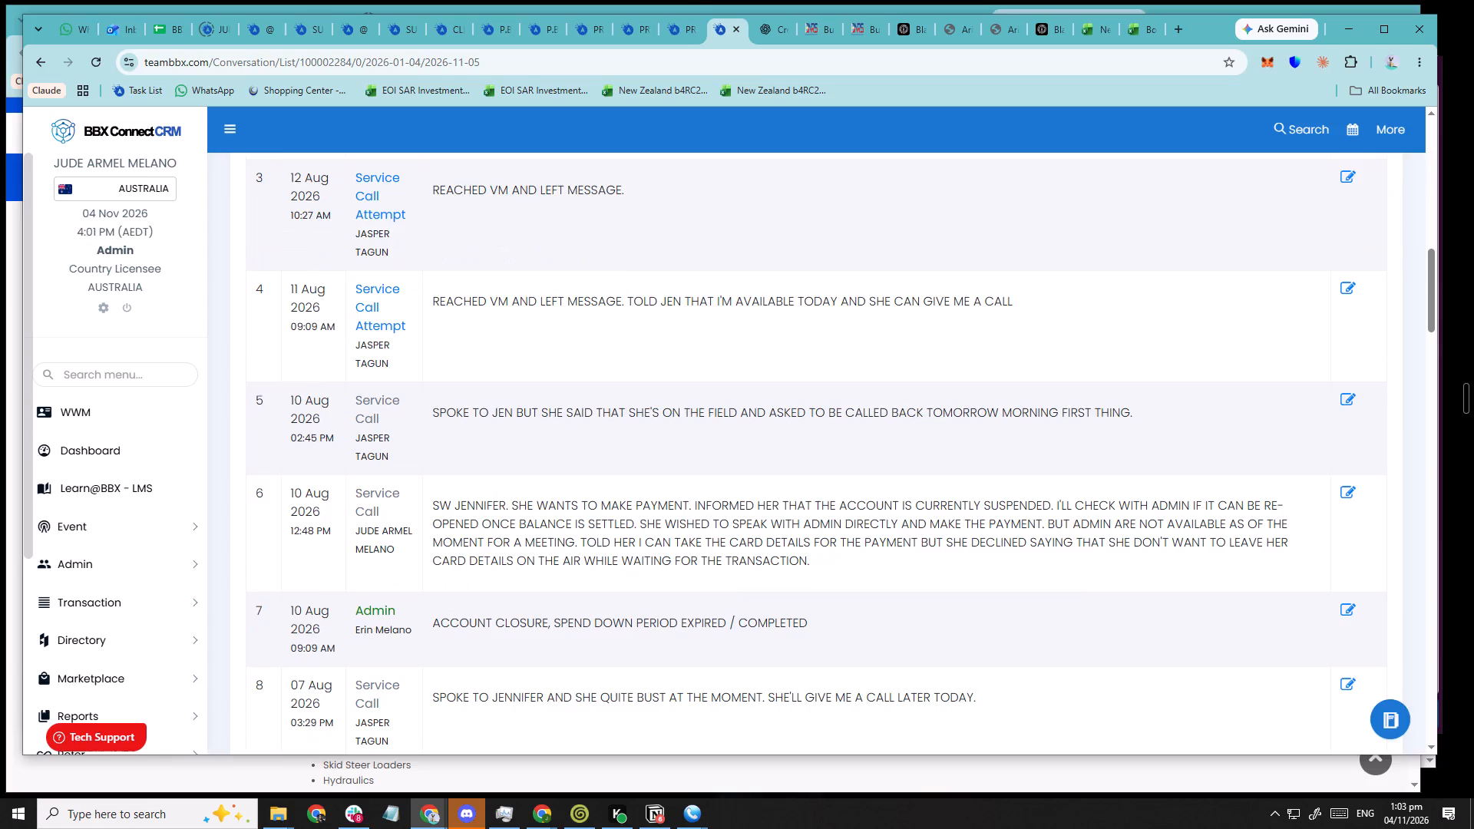
{"action": "scroll", "coordinate": [960, 421], "scroll_direction": "down", "scroll_amount": 1}
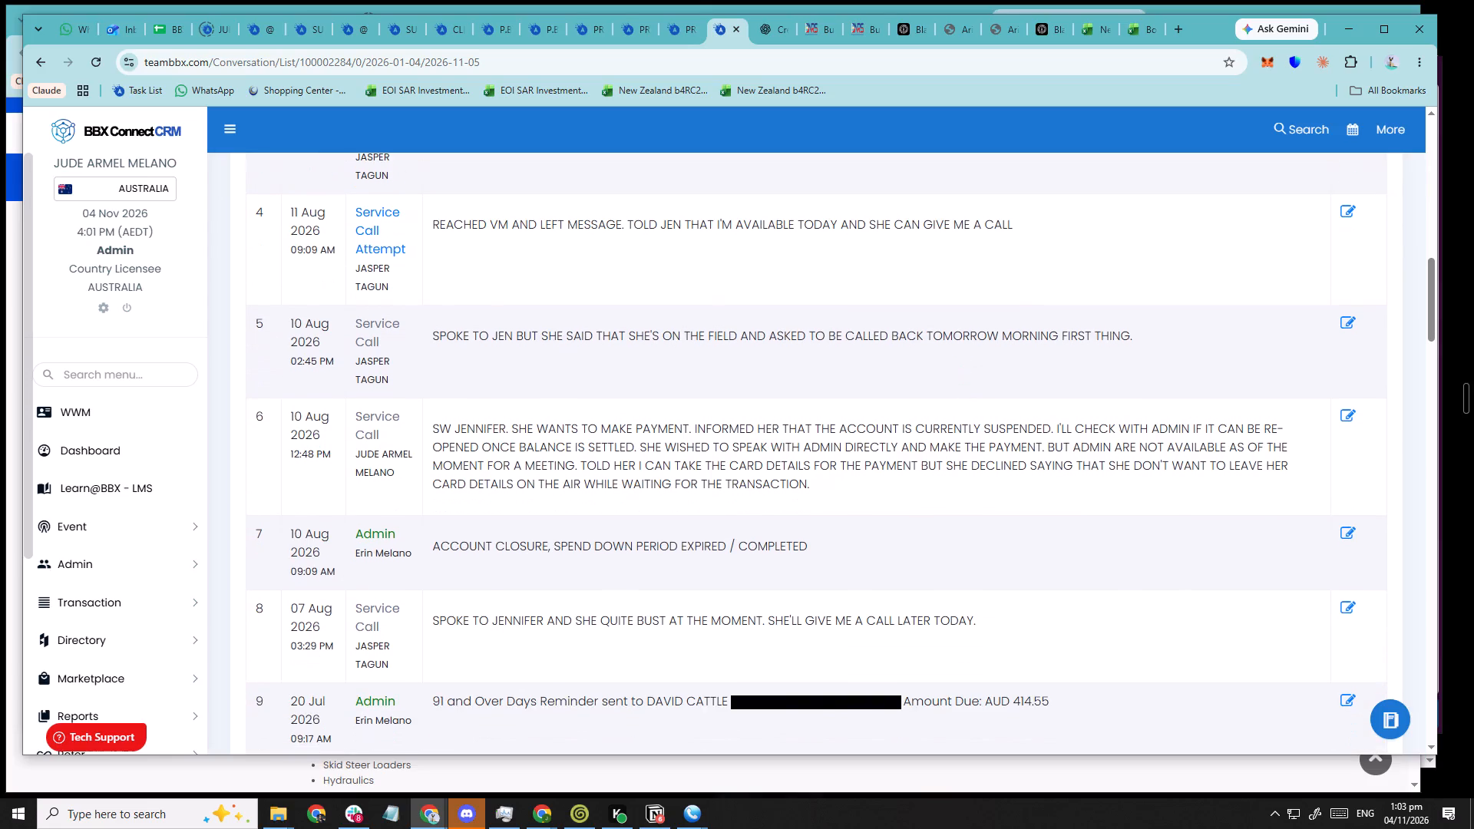
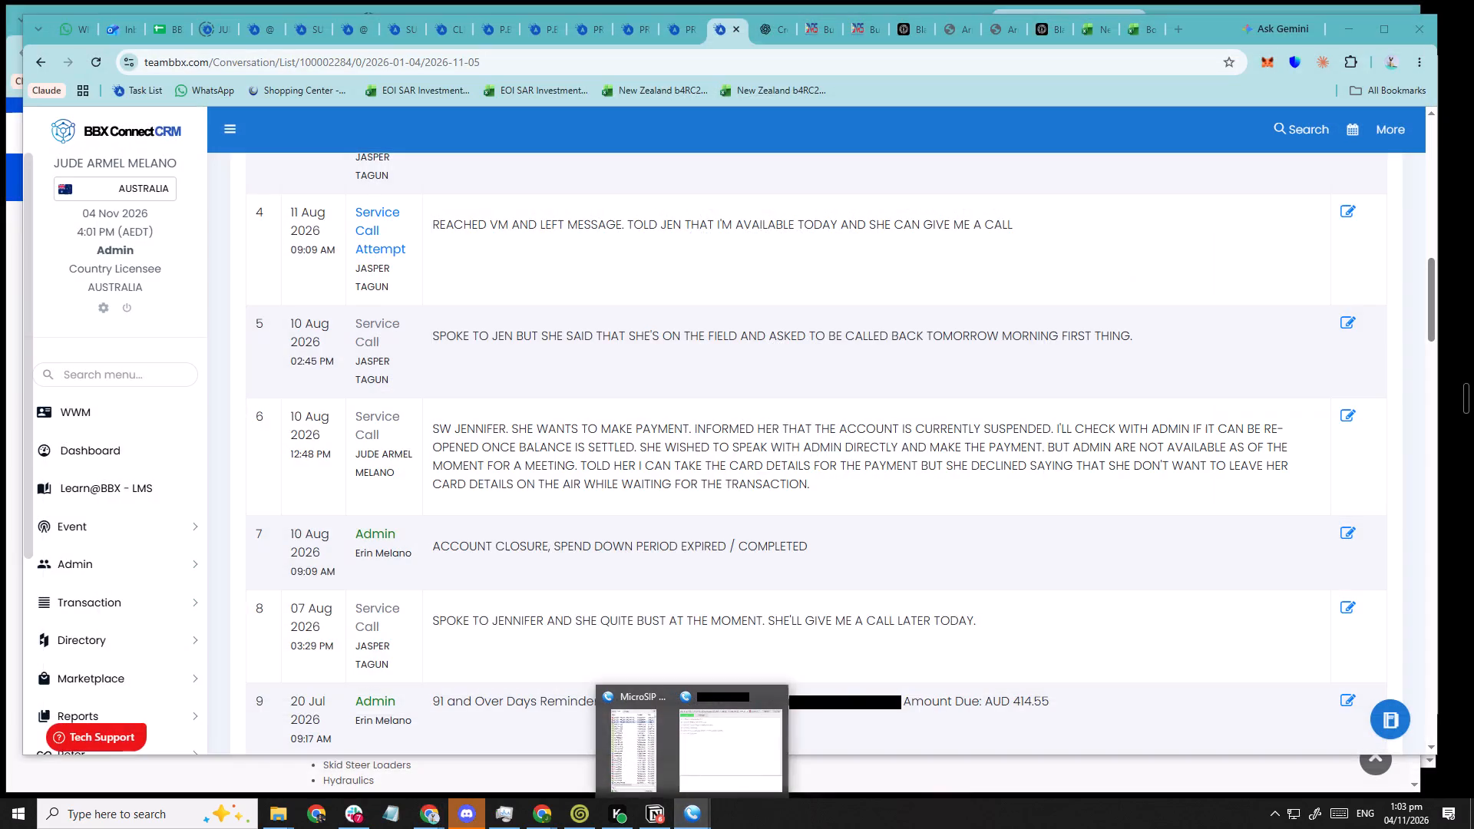
Return to the member's 2026 conversation list and review its most recent August and September entries.
{"action": "left_click", "coordinate": [716, 455]}
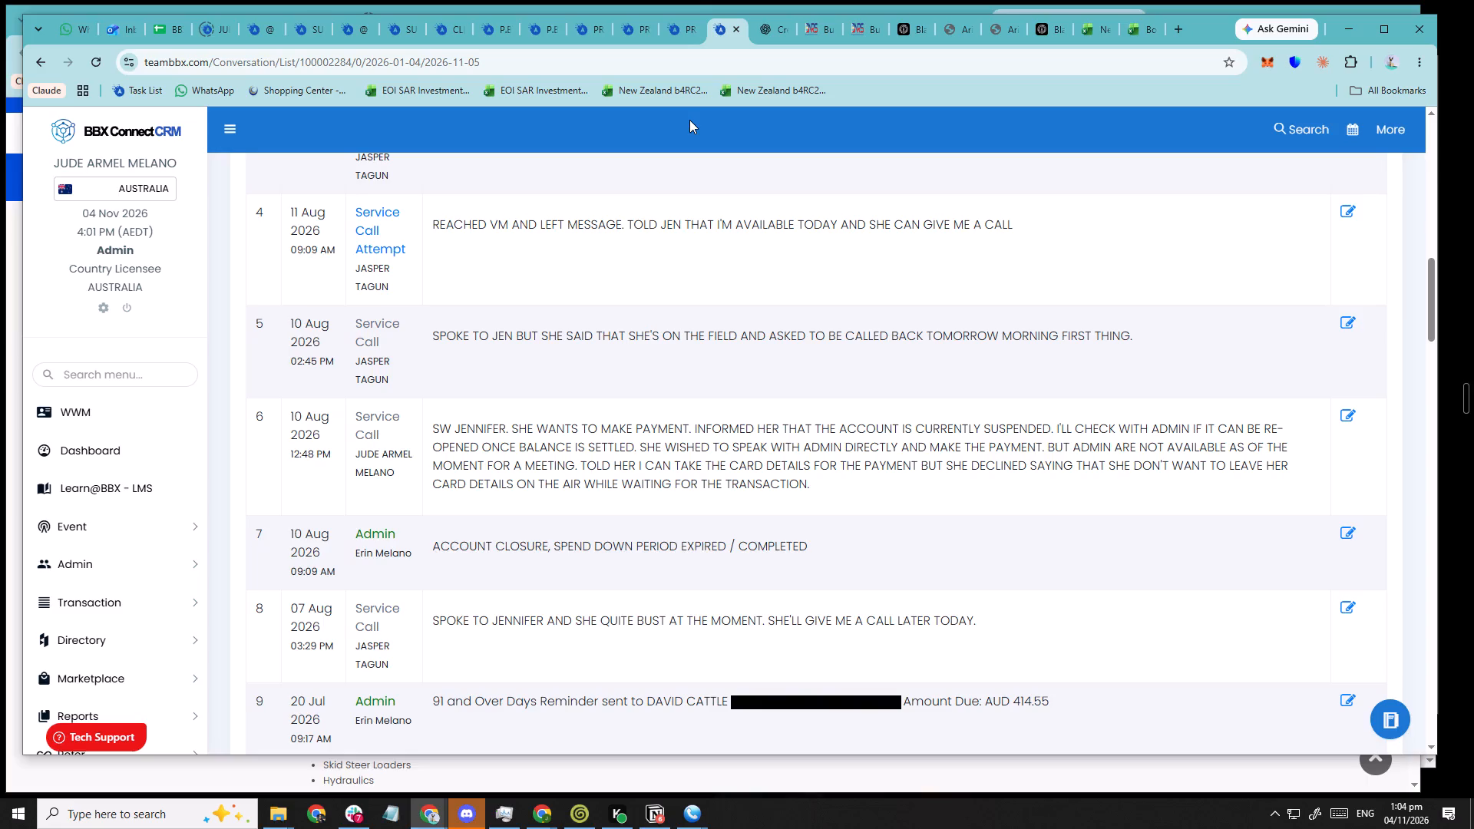
{"action": "scroll", "coordinate": [689, 120], "scroll_direction": "up", "scroll_amount": 5}
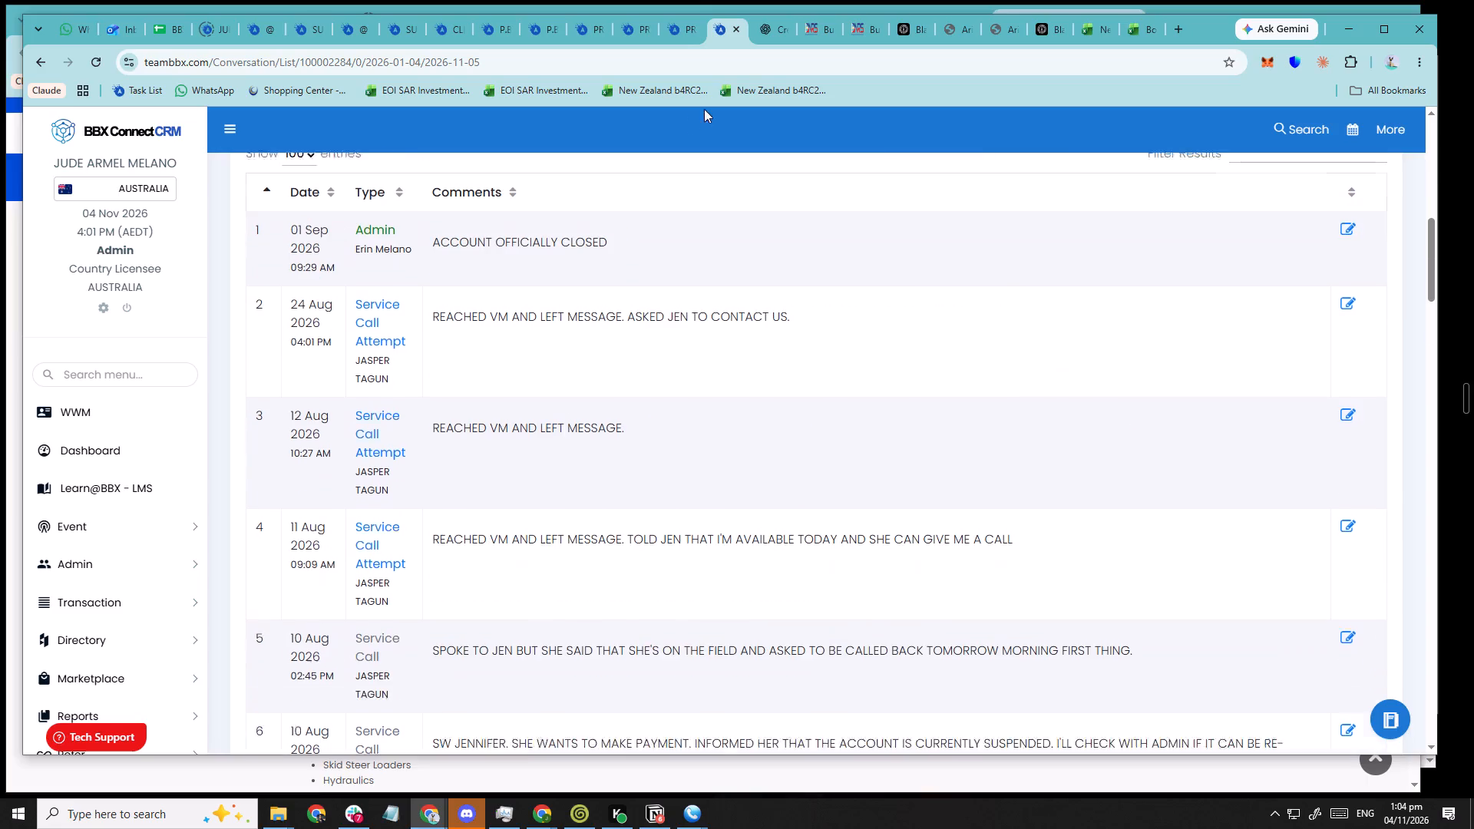
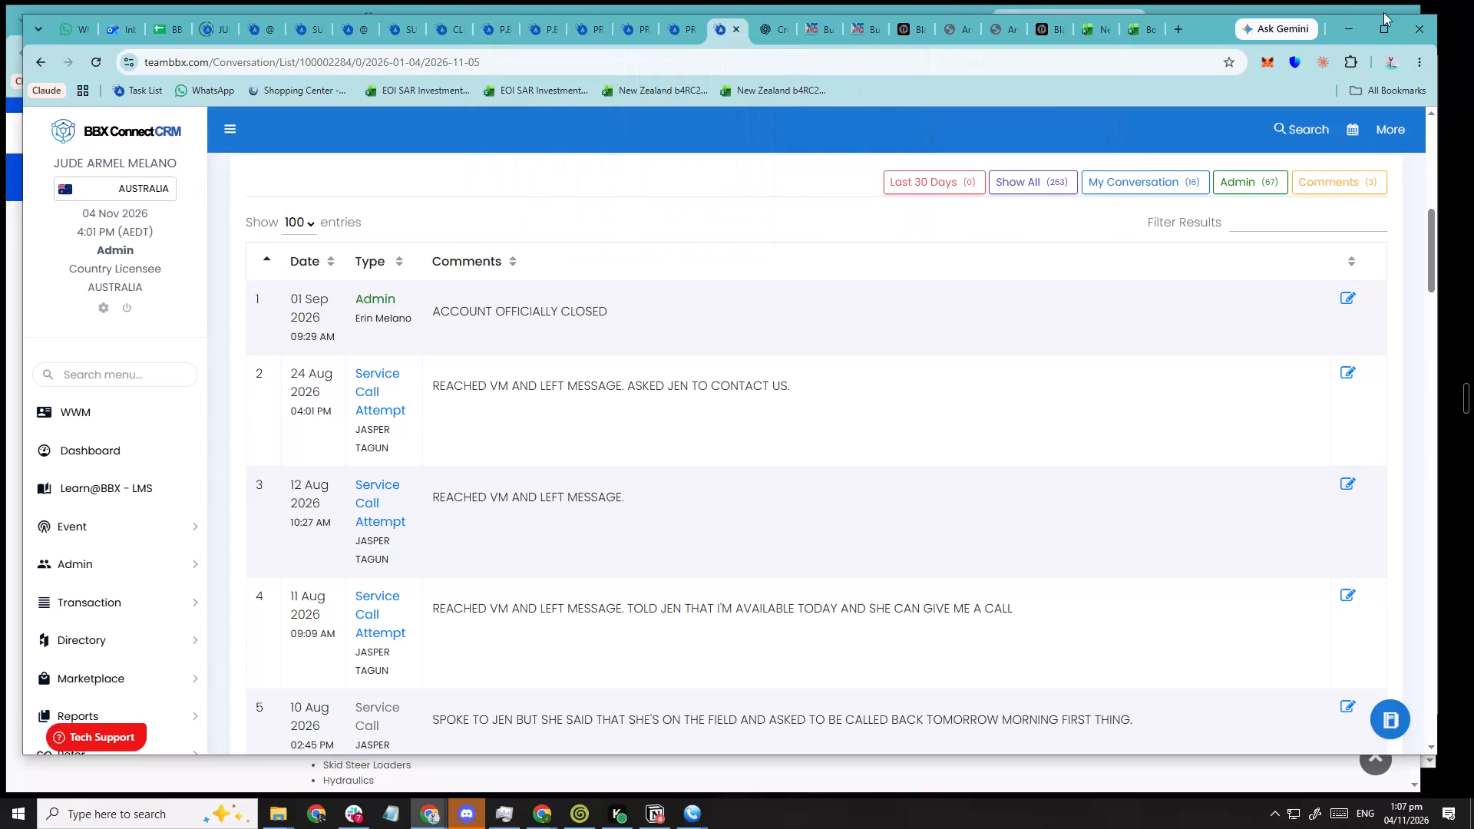
Read further down the member's 2026 conversation list, covering the July and August service call and admin entries.
{"action": "left_click", "coordinate": [1085, 92]}
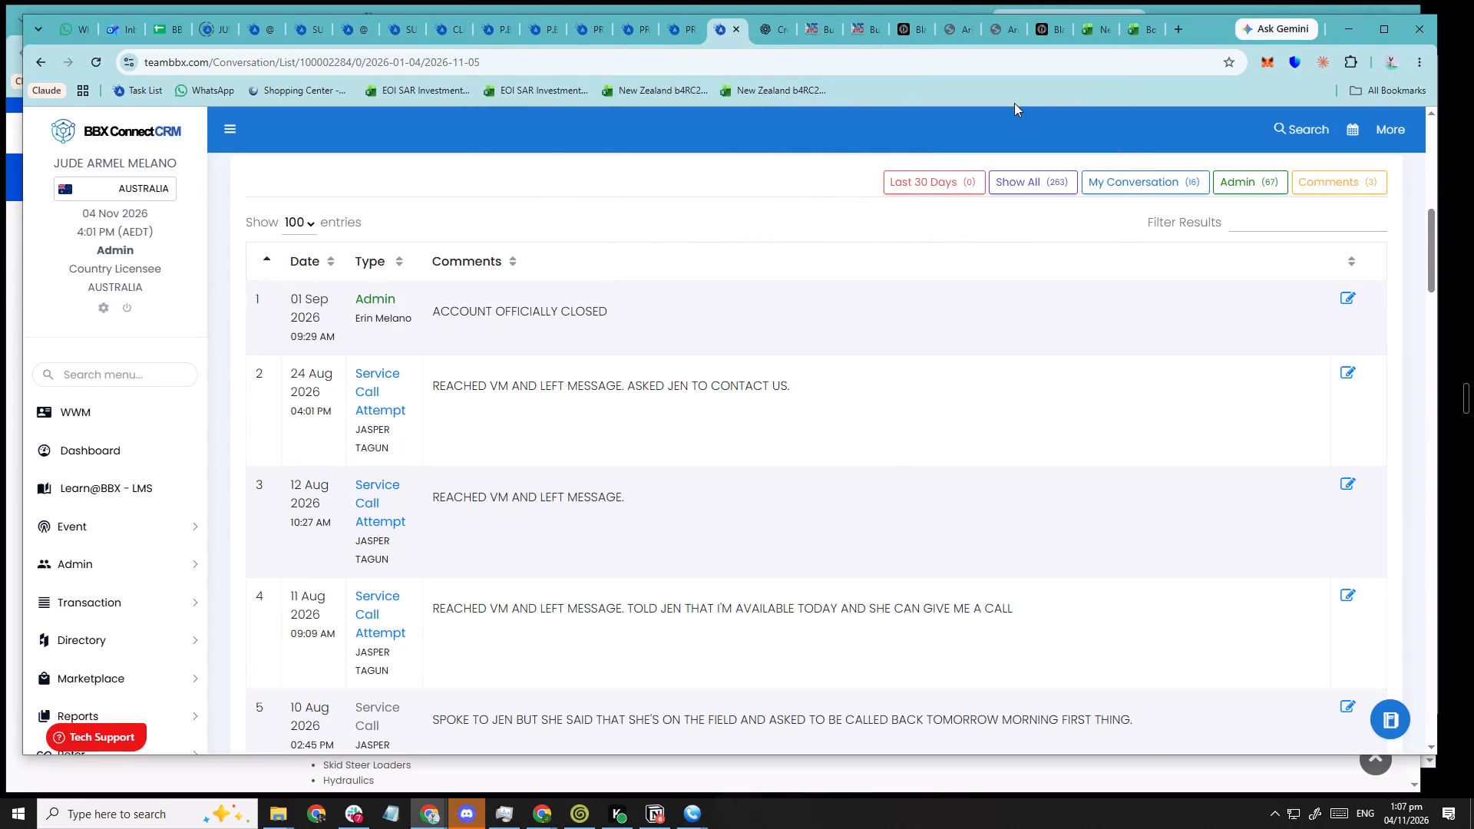
{"action": "scroll", "coordinate": [887, 444], "scroll_direction": "down", "scroll_amount": 7}
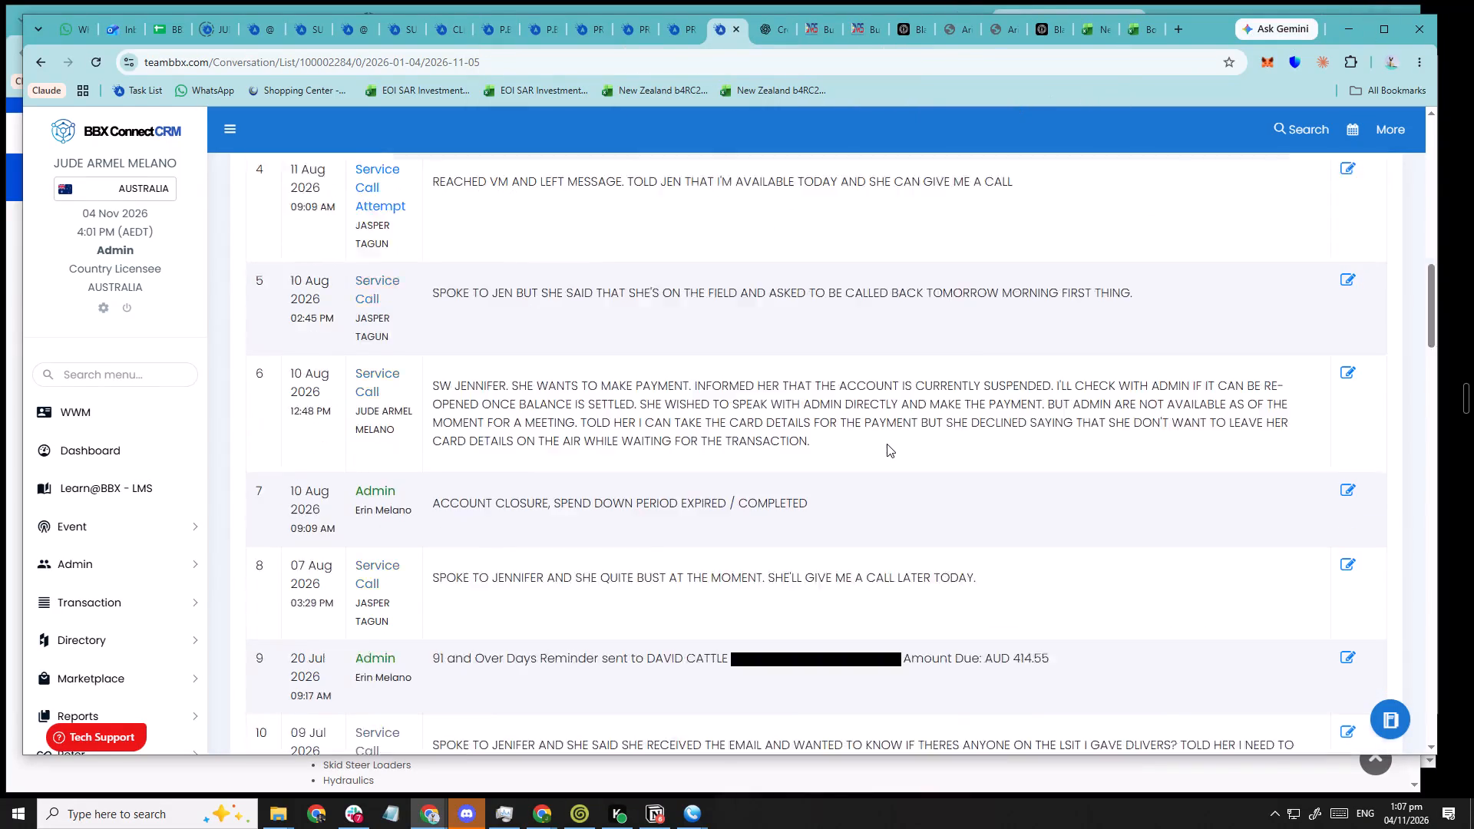
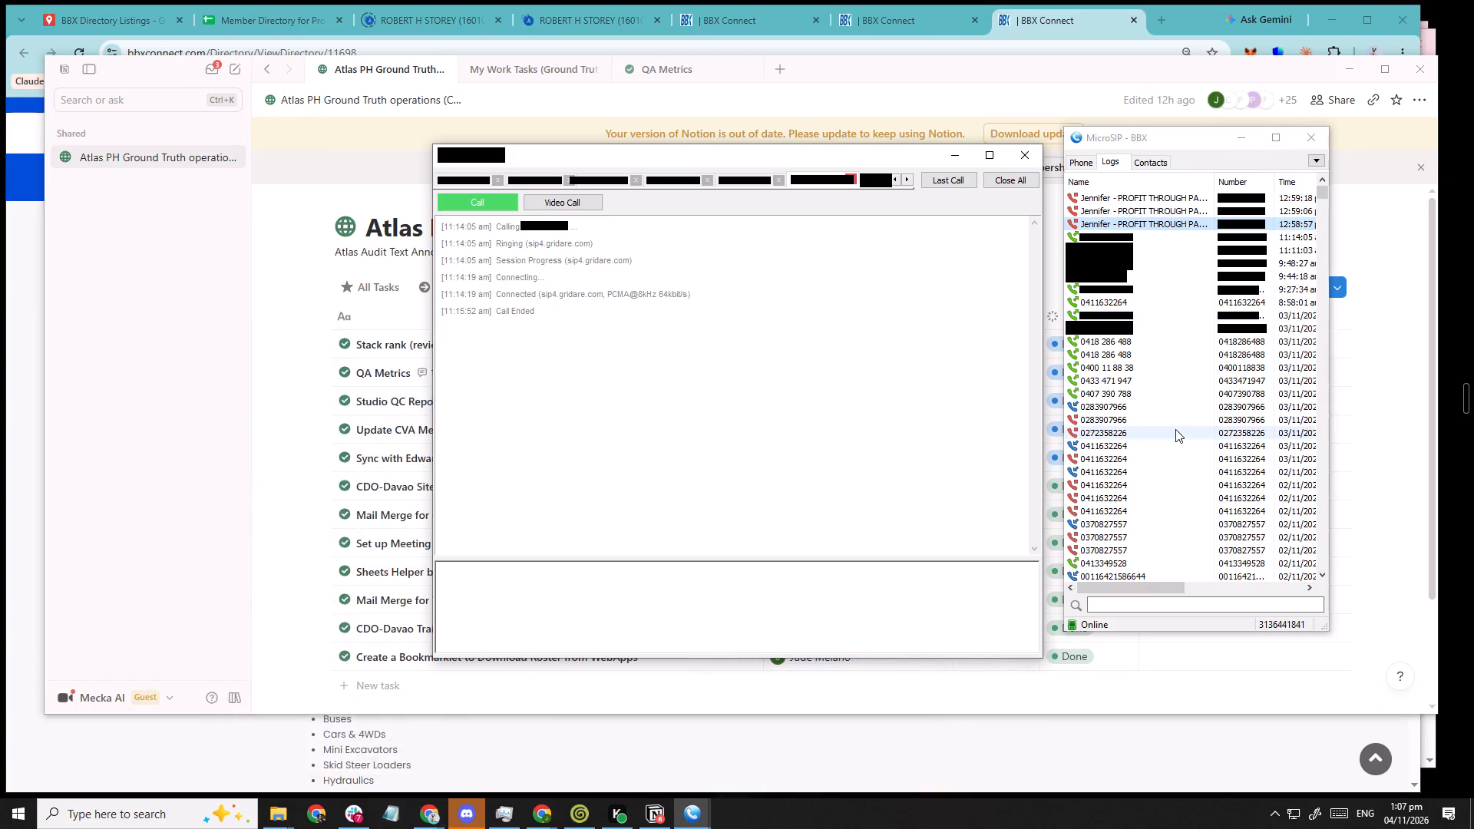
Clear the overlapping windows and copy the auctioneer's trading name from row 45 of the Member Directory for Promotion spreadsheet.
{"action": "left_click", "coordinate": [190, 463]}
{"action": "left_click", "coordinate": [1357, 68]}
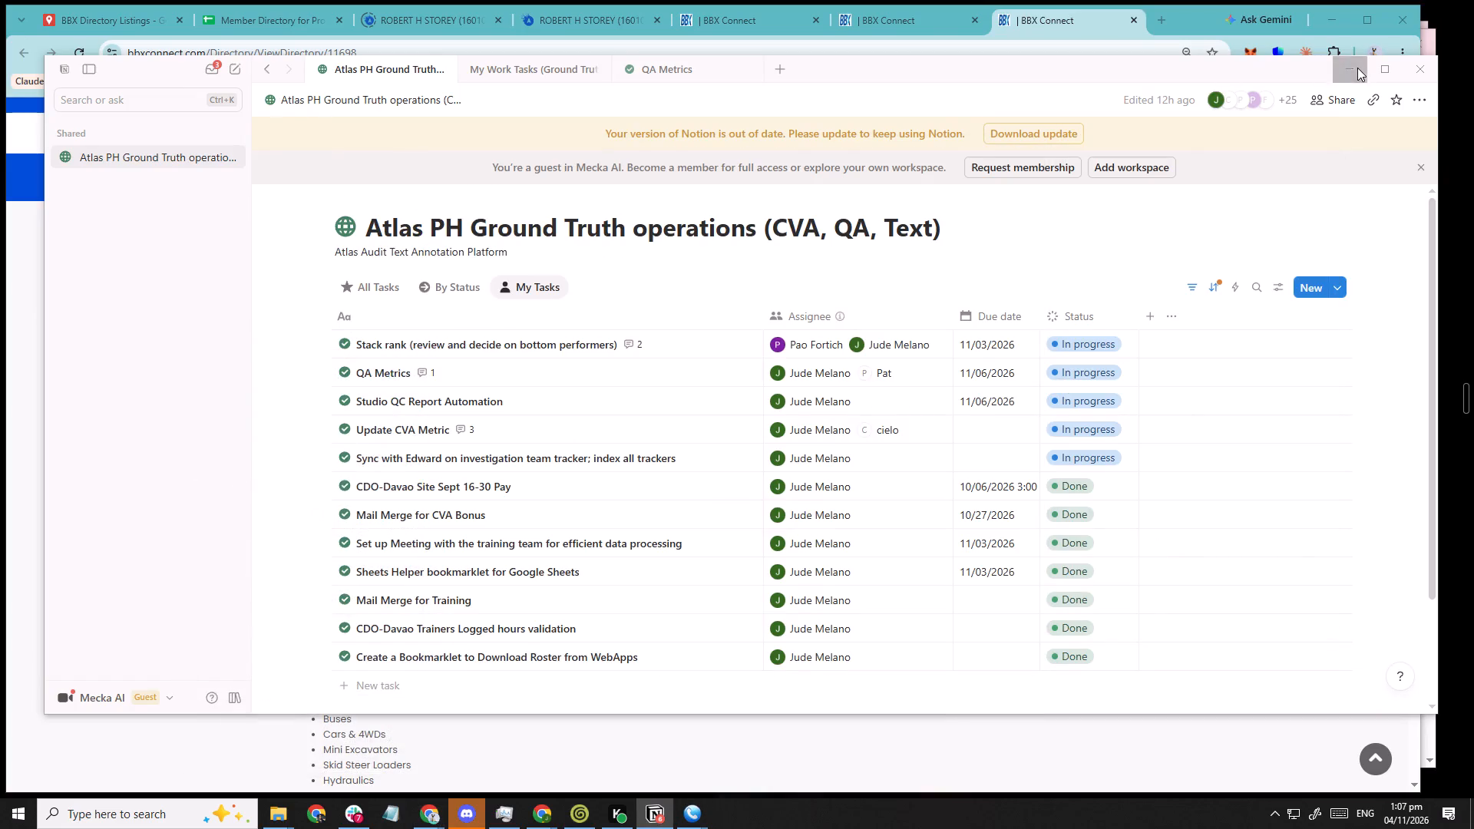
{"action": "left_click", "coordinate": [1064, 28]}
{"action": "scroll", "coordinate": [1043, 733], "scroll_direction": "down", "scroll_amount": 3}
{"action": "scroll", "coordinate": [1033, 715], "scroll_direction": "up", "scroll_amount": 5}
{"action": "left_click", "coordinate": [300, 25]}
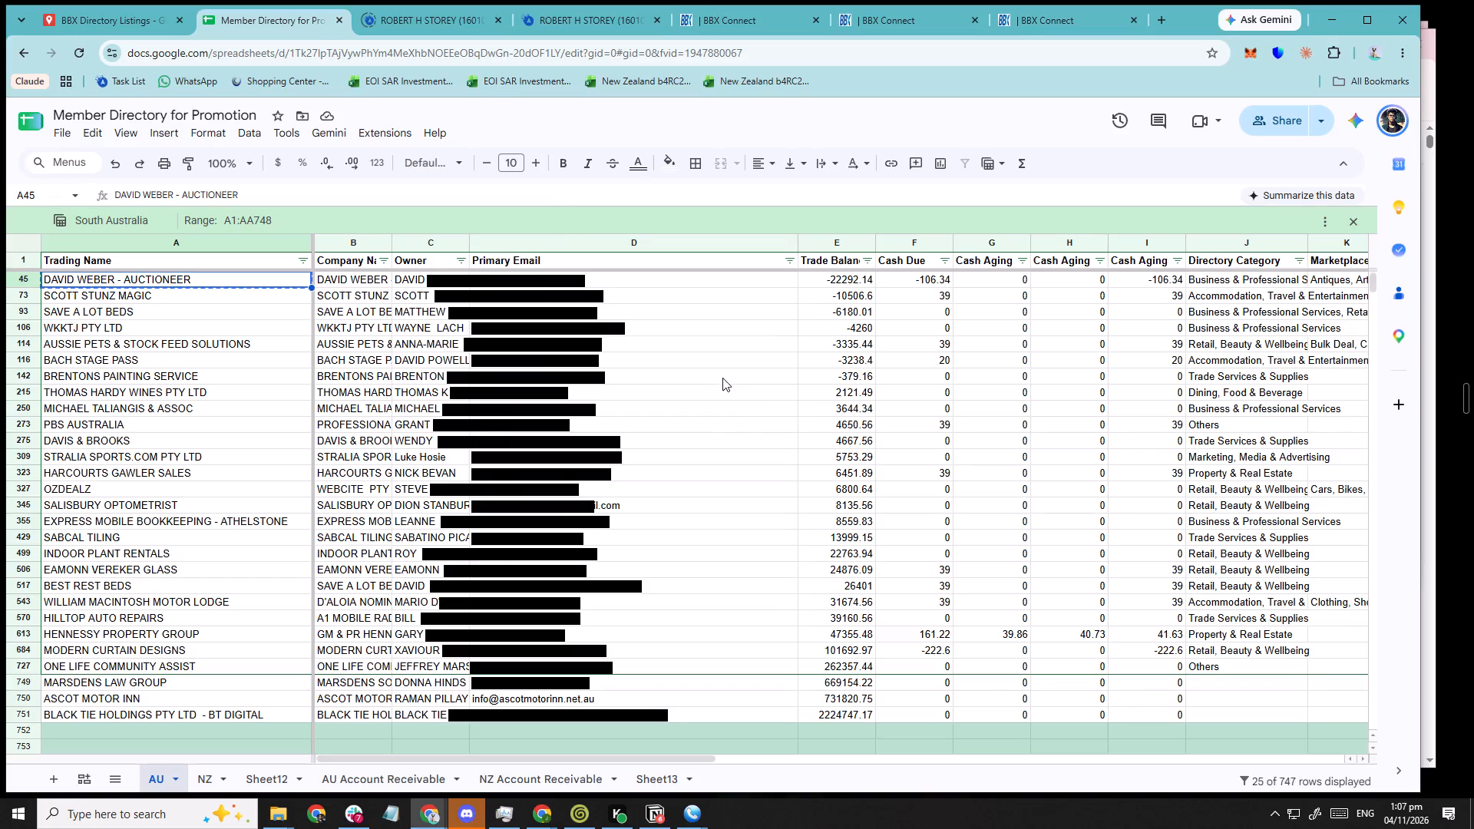
{"action": "left_click", "coordinate": [98, 336]}
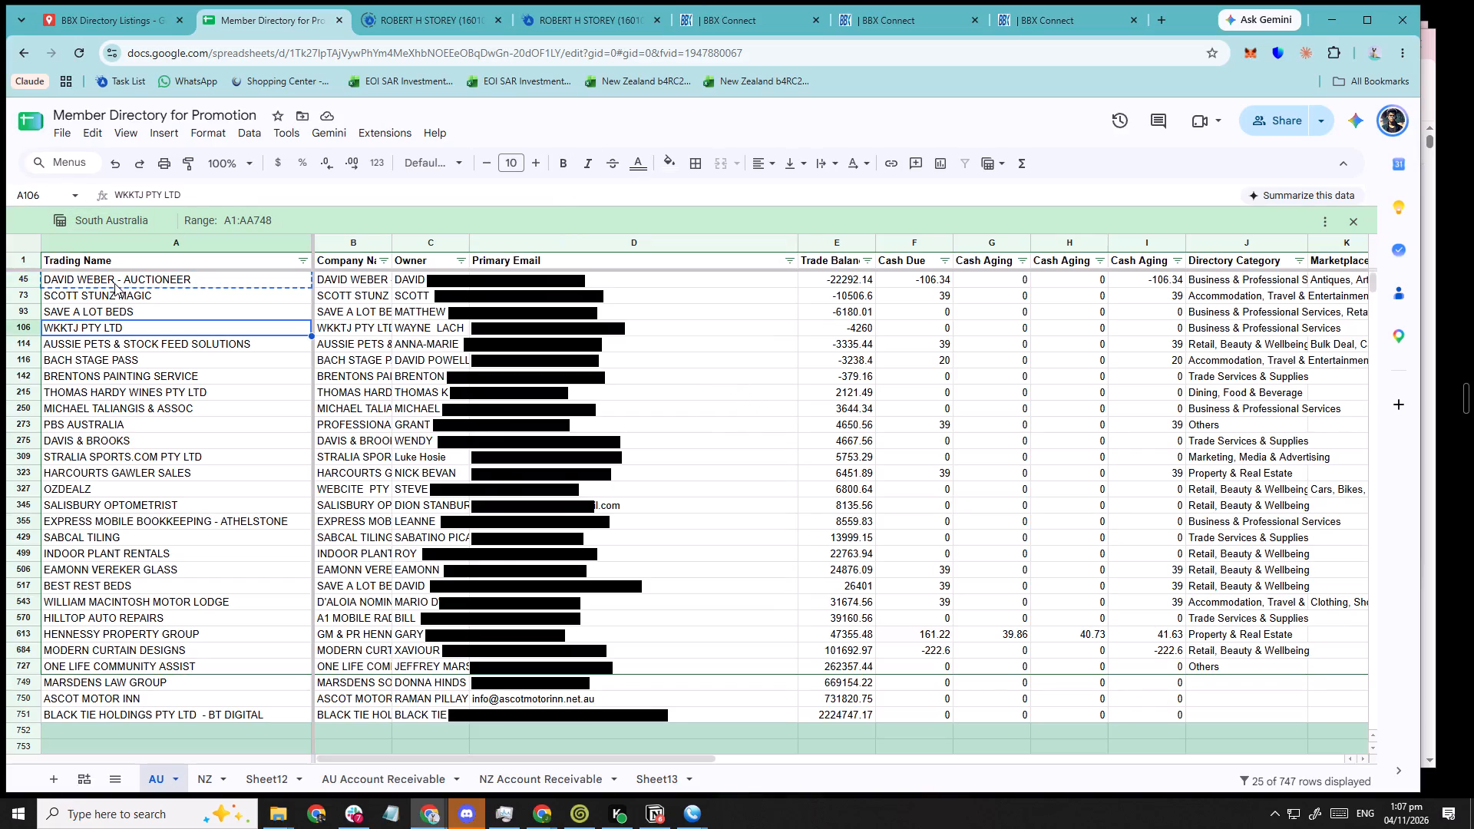
{"action": "left_click", "coordinate": [116, 281]}
{"action": "key", "text": "ctrl+c"}
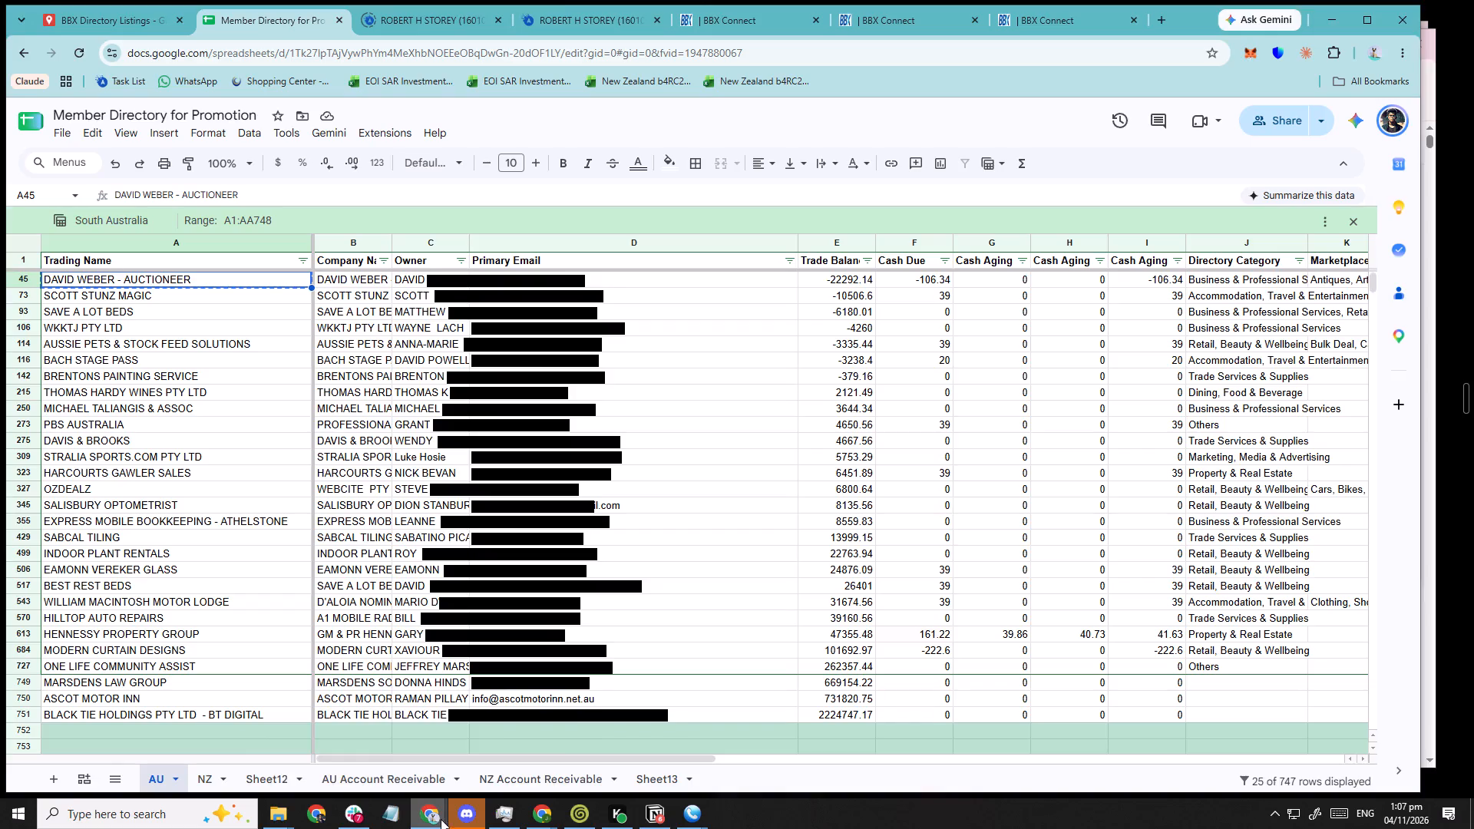
Switch to the BBX ConnectCRM browser window and go to its open Work With Member page.
{"action": "left_click", "coordinate": [441, 818]}
{"action": "left_click", "coordinate": [383, 765]}
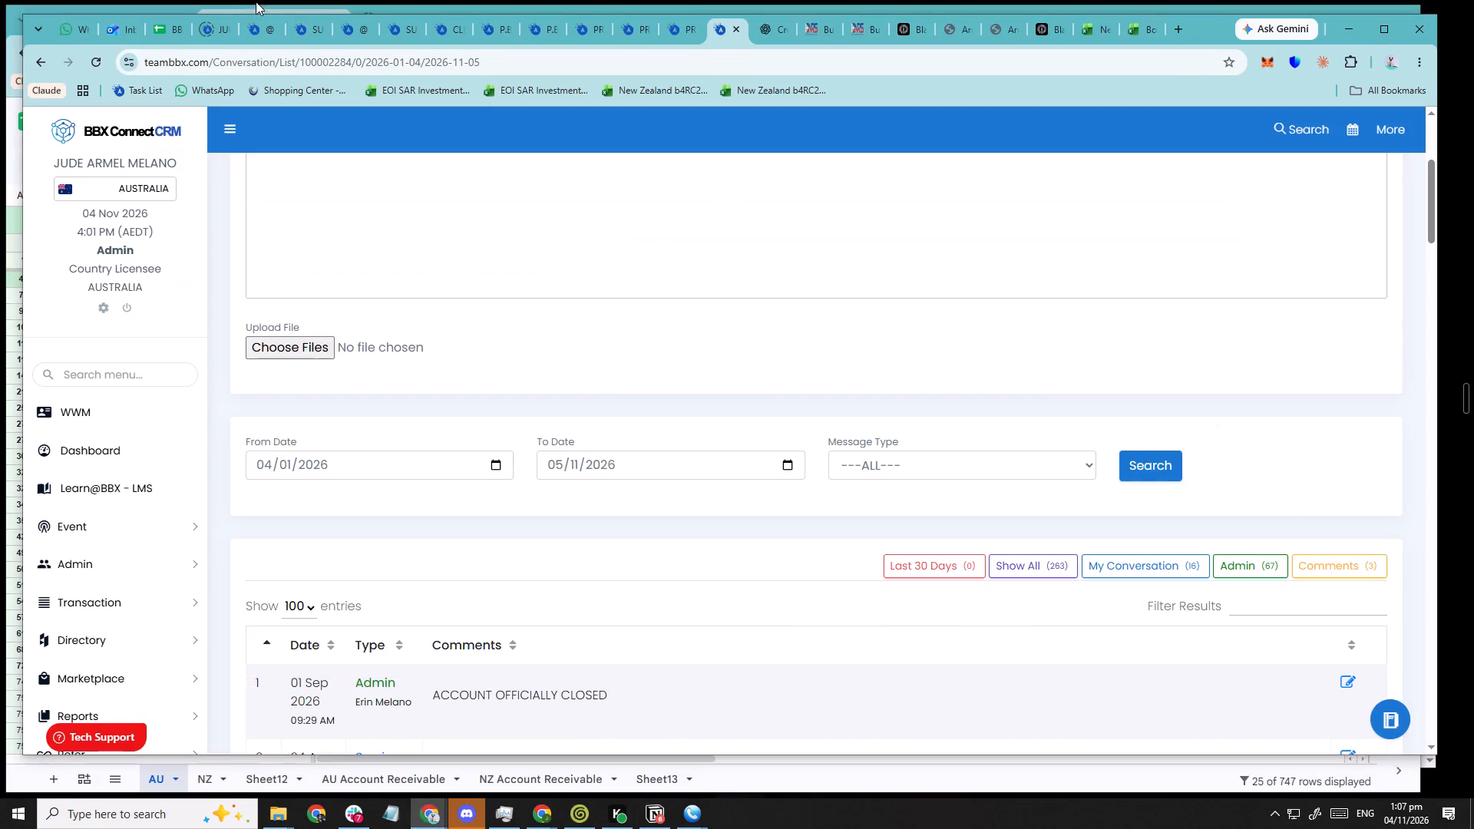
{"action": "left_click", "coordinate": [259, 28]}
{"action": "left_click", "coordinate": [305, 26]}
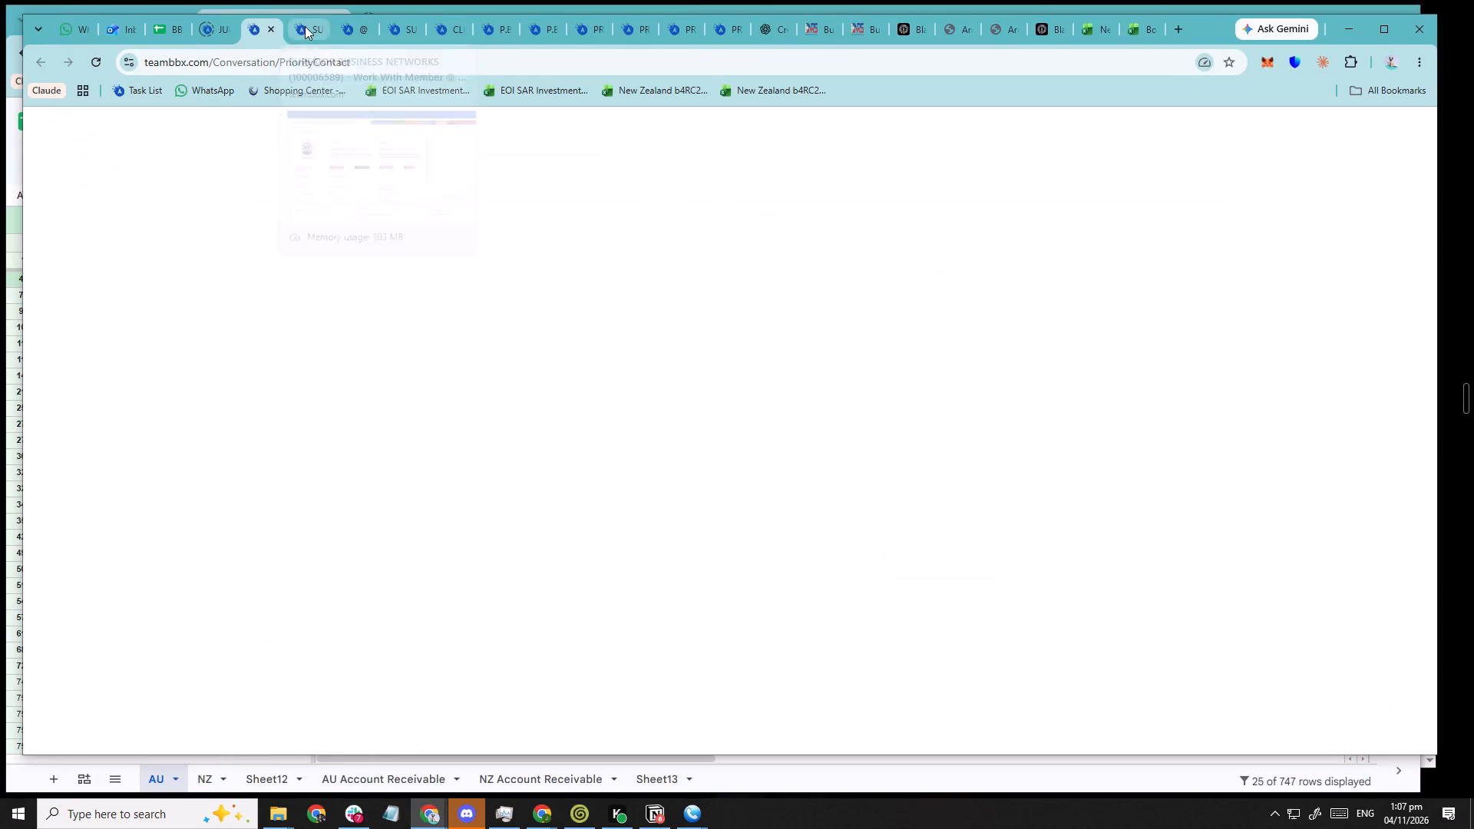
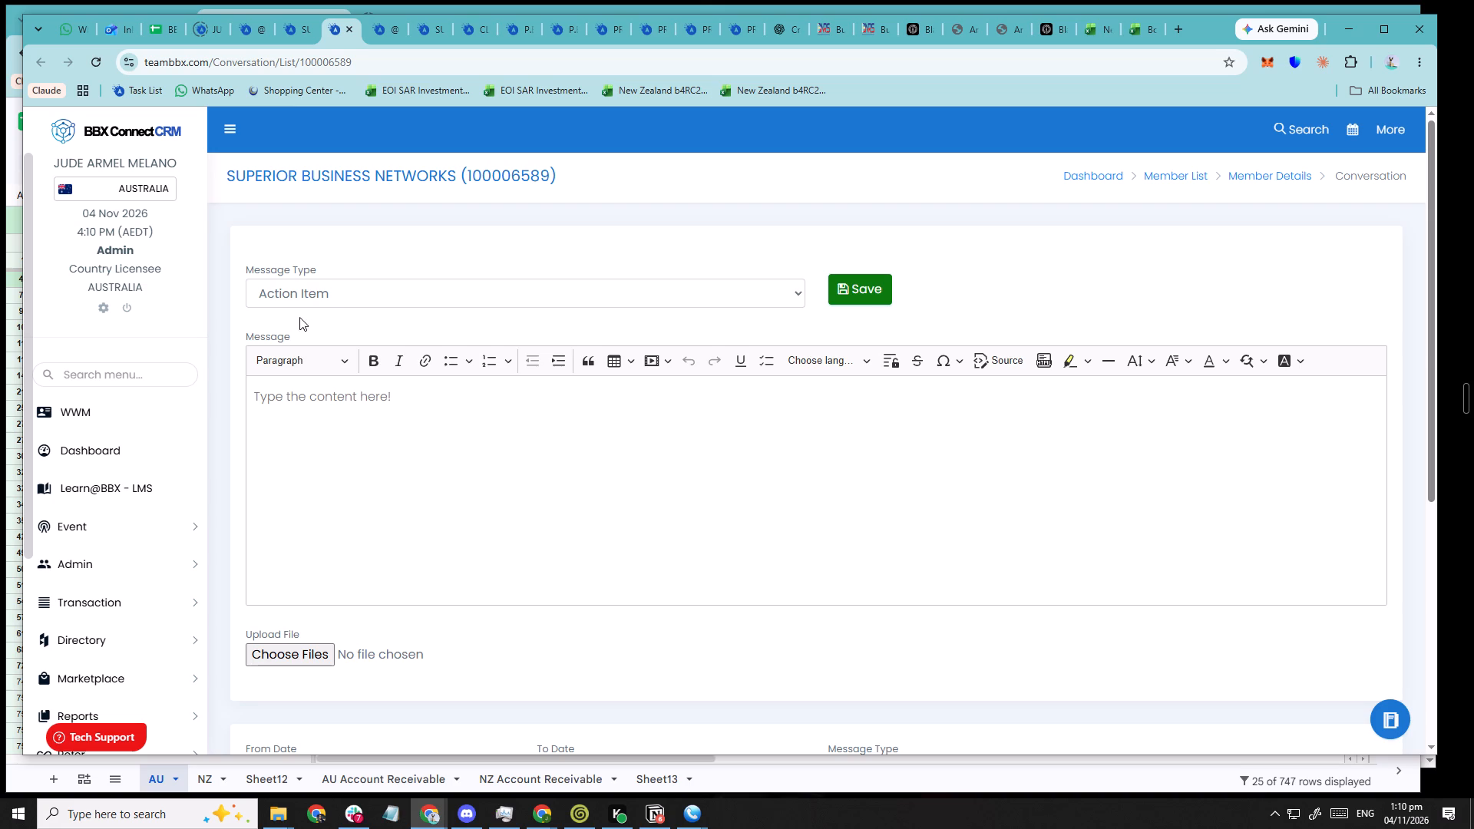
Show all conversation entries for Superior Business Networks.
{"action": "scroll", "coordinate": [641, 472], "scroll_direction": "down", "scroll_amount": 6}
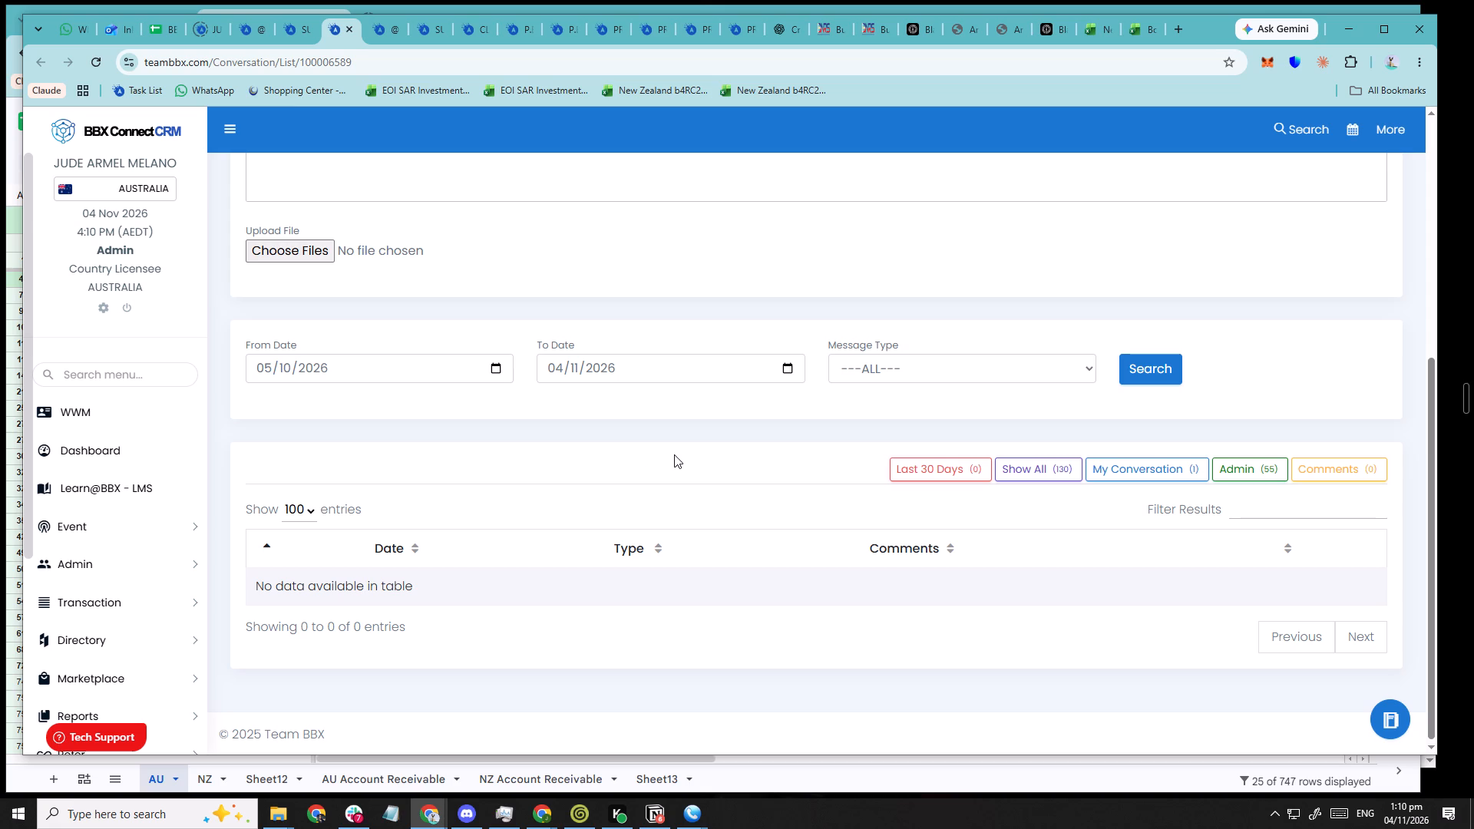
{"action": "scroll", "coordinate": [674, 454], "scroll_direction": "down", "scroll_amount": 4}
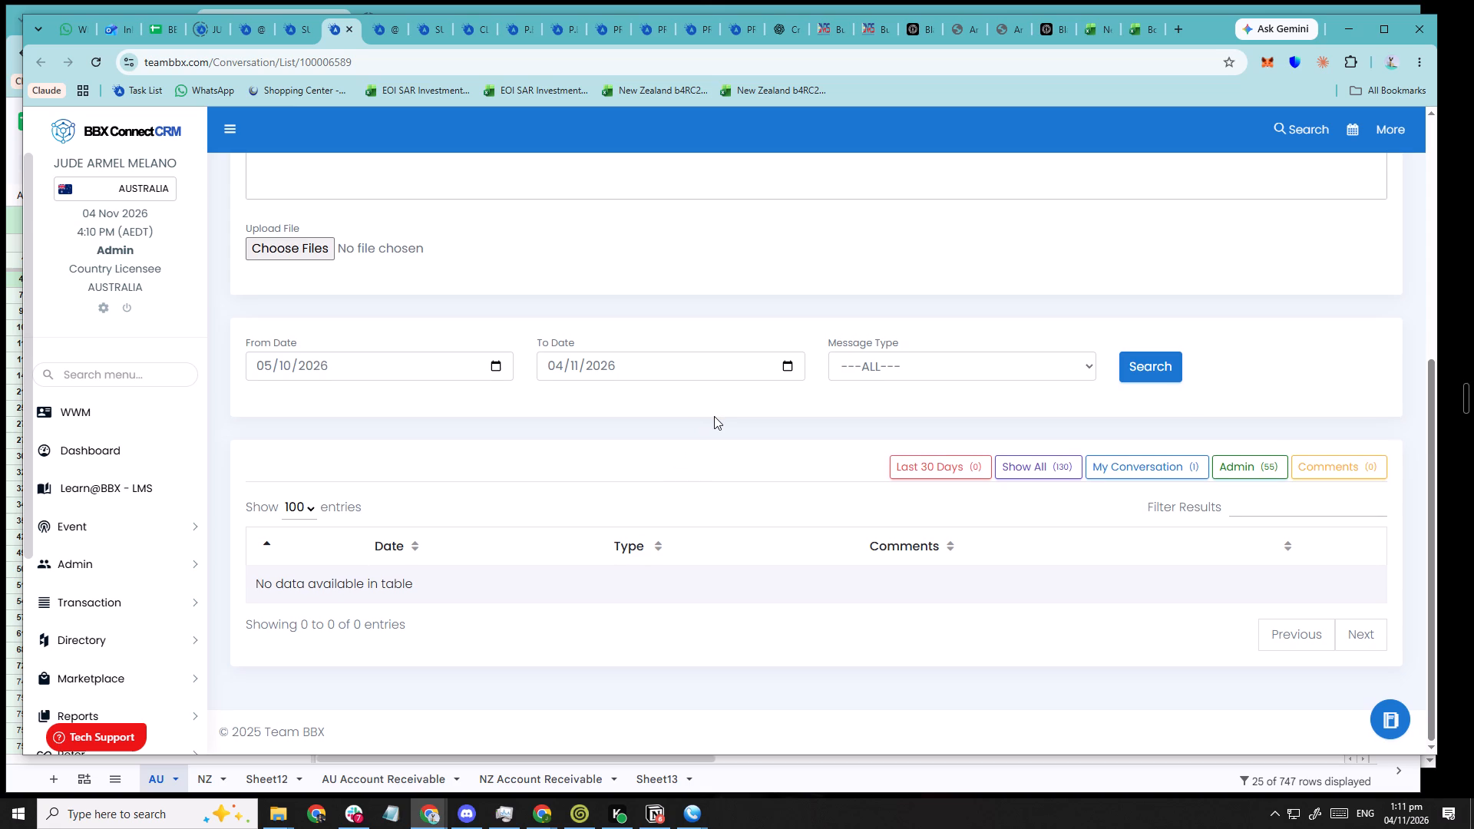
{"action": "left_click", "coordinate": [1067, 448]}
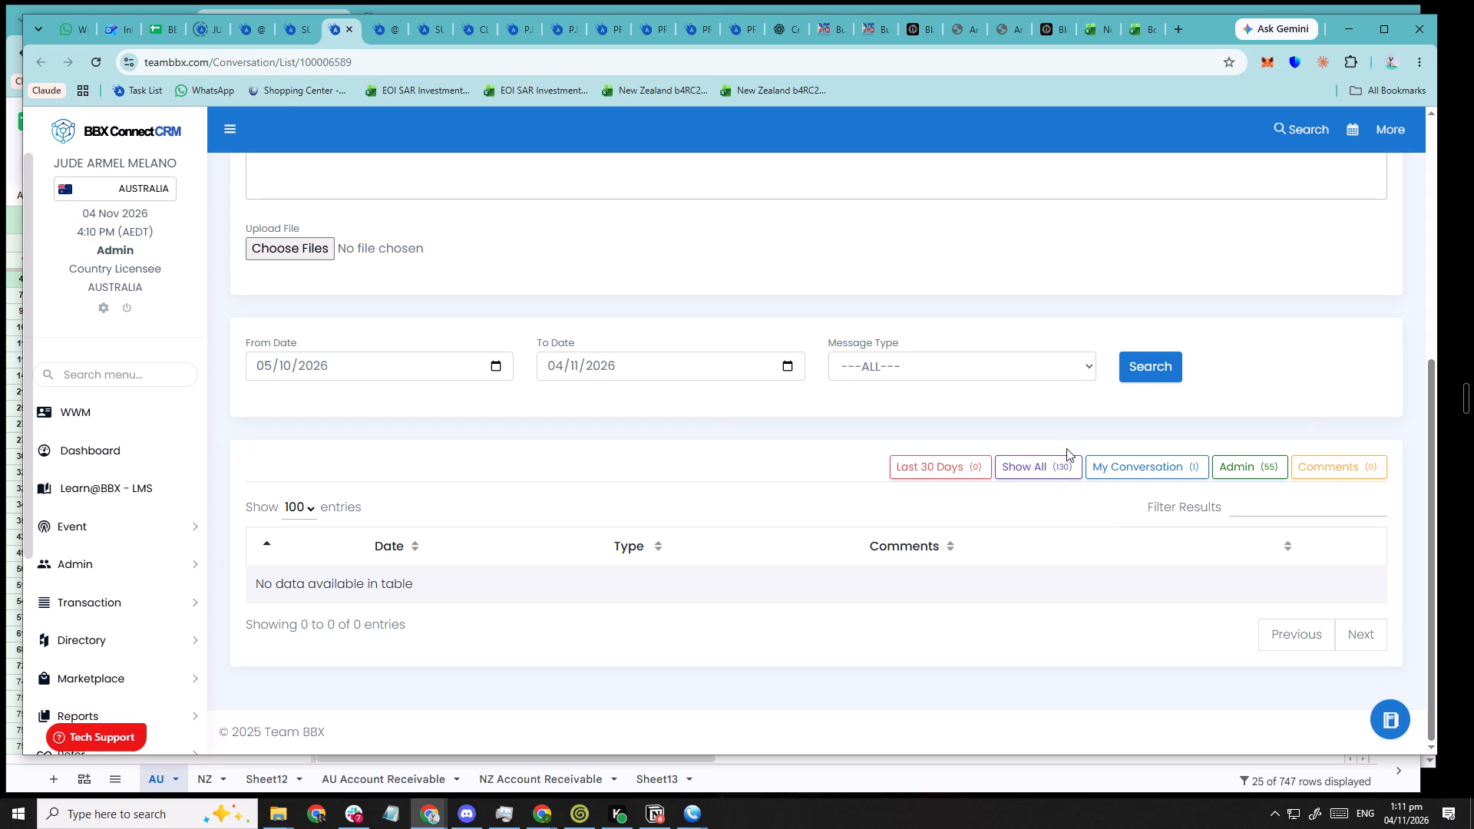
{"action": "left_click", "coordinate": [1059, 461]}
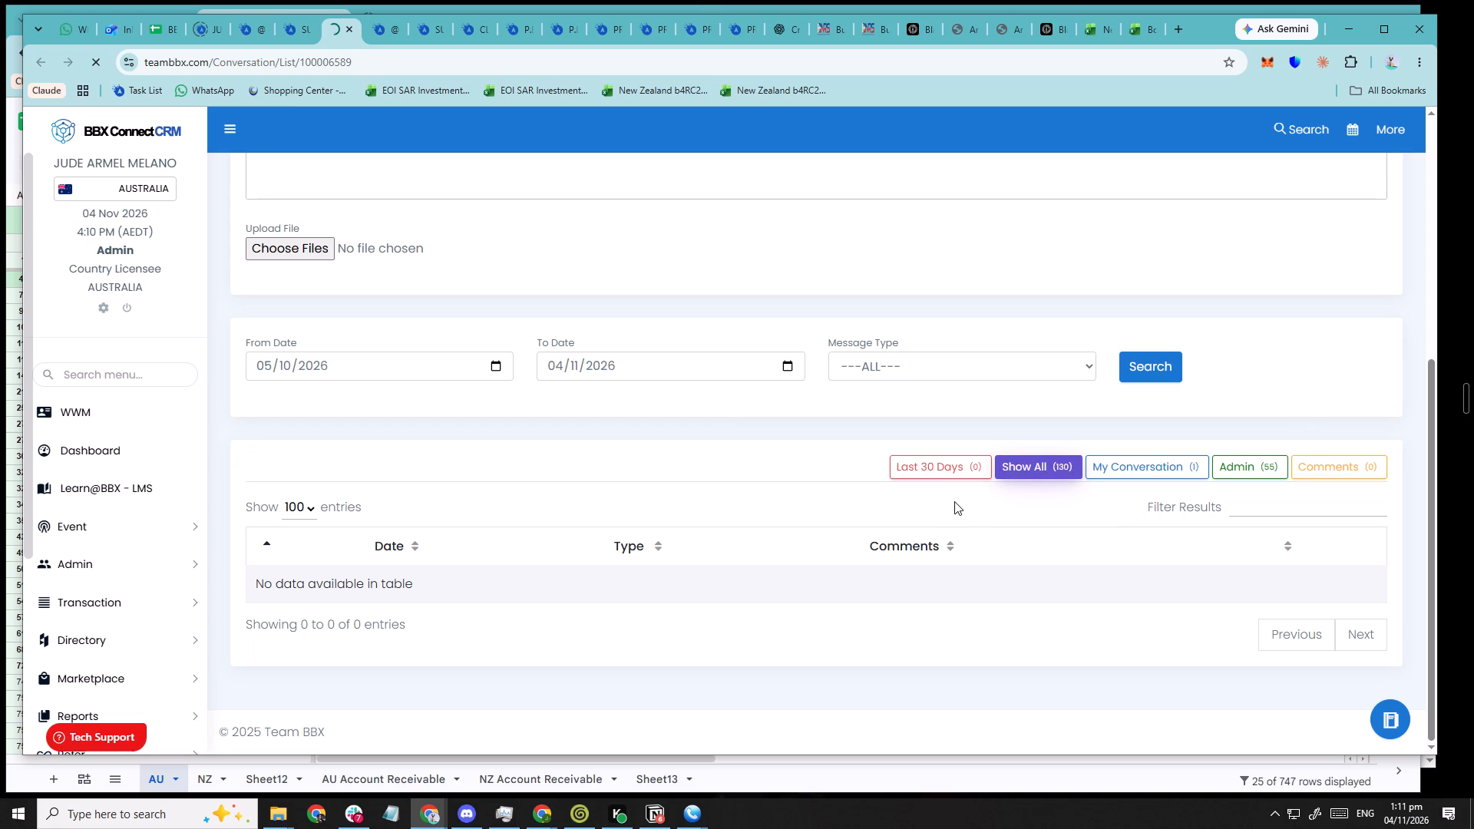
Examine the conversation history and directory listing of Superior Business Networks, and return to its member details page.
{"action": "left_click", "coordinate": [418, 33]}
{"action": "scroll", "coordinate": [938, 307], "scroll_direction": "up", "scroll_amount": 5}
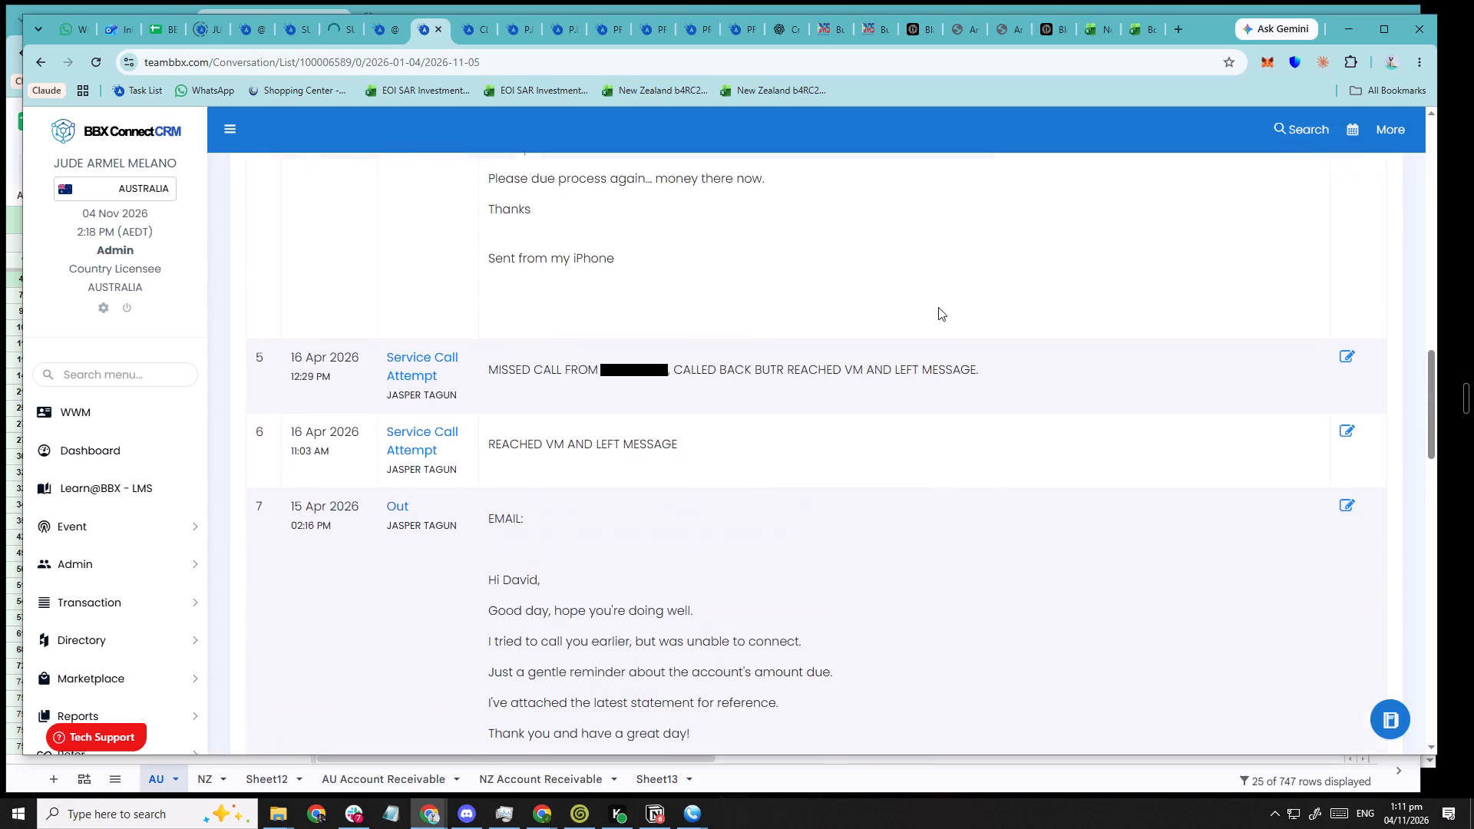
{"action": "scroll", "coordinate": [939, 307], "scroll_direction": "up", "scroll_amount": 9}
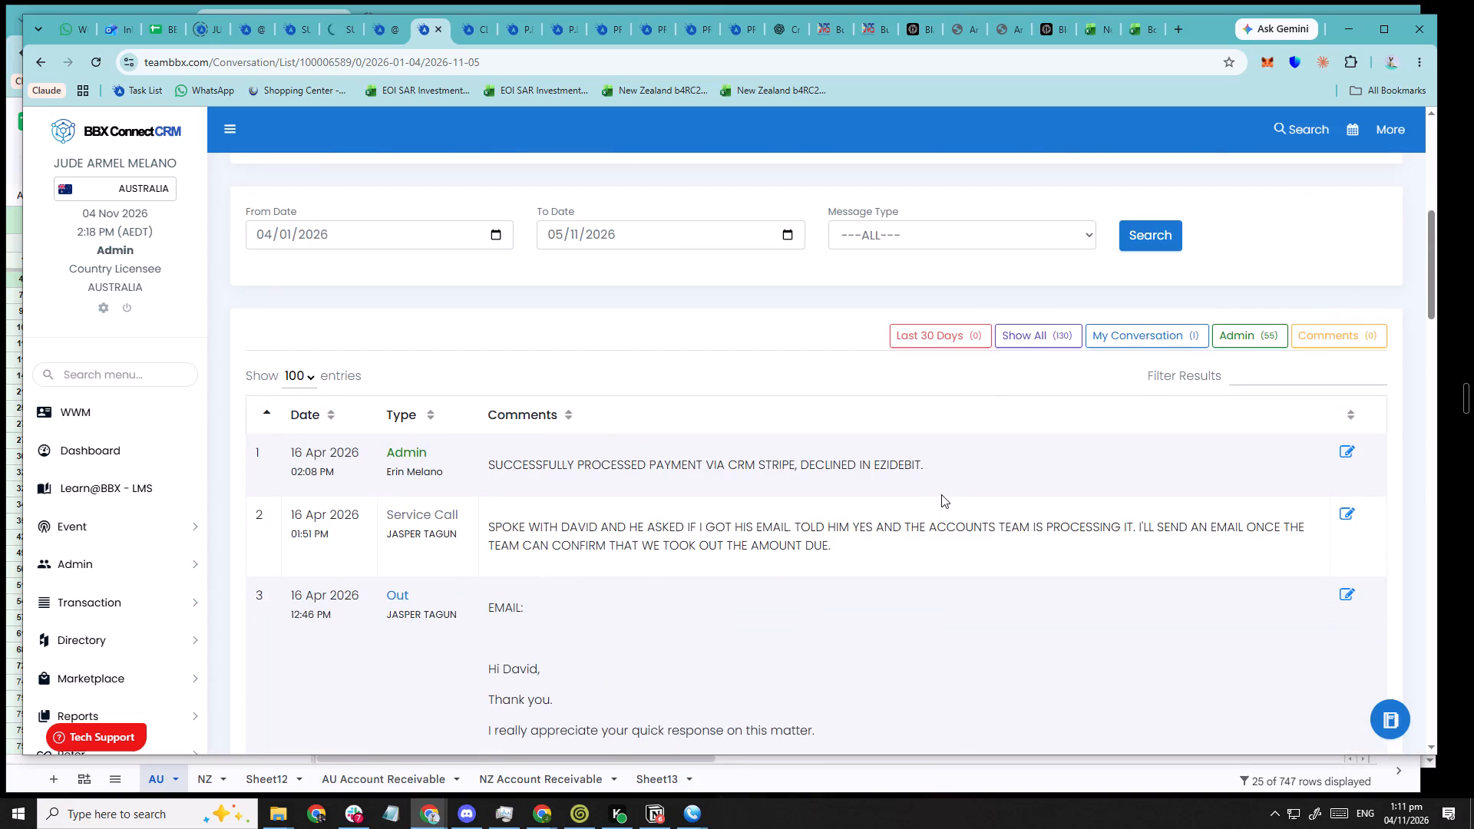
{"action": "scroll", "coordinate": [941, 494], "scroll_direction": "down", "scroll_amount": 2}
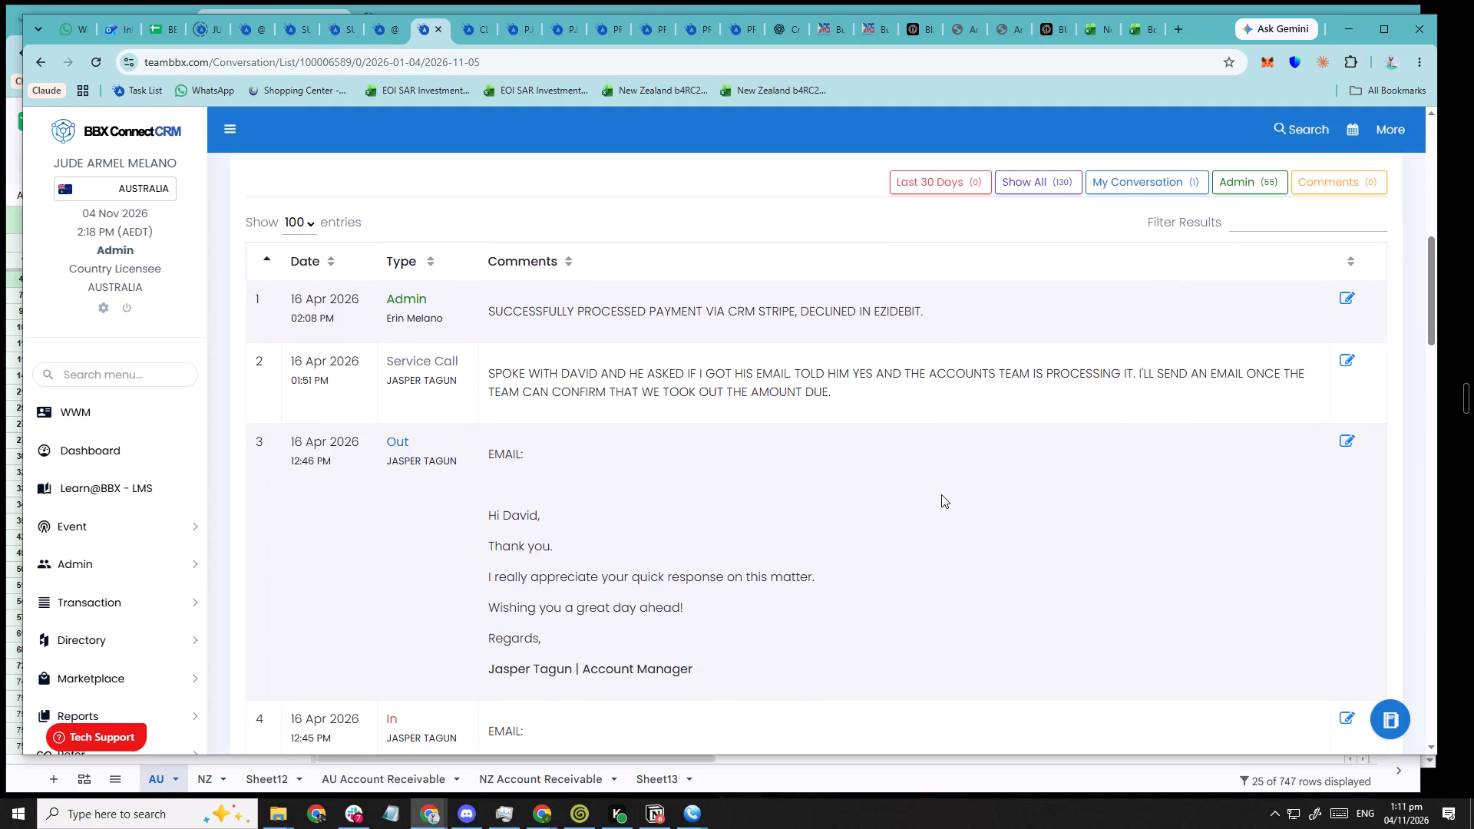
{"action": "scroll", "coordinate": [941, 494], "scroll_direction": "down", "scroll_amount": 5}
{"action": "scroll", "coordinate": [941, 494], "scroll_direction": "up", "scroll_amount": 18}
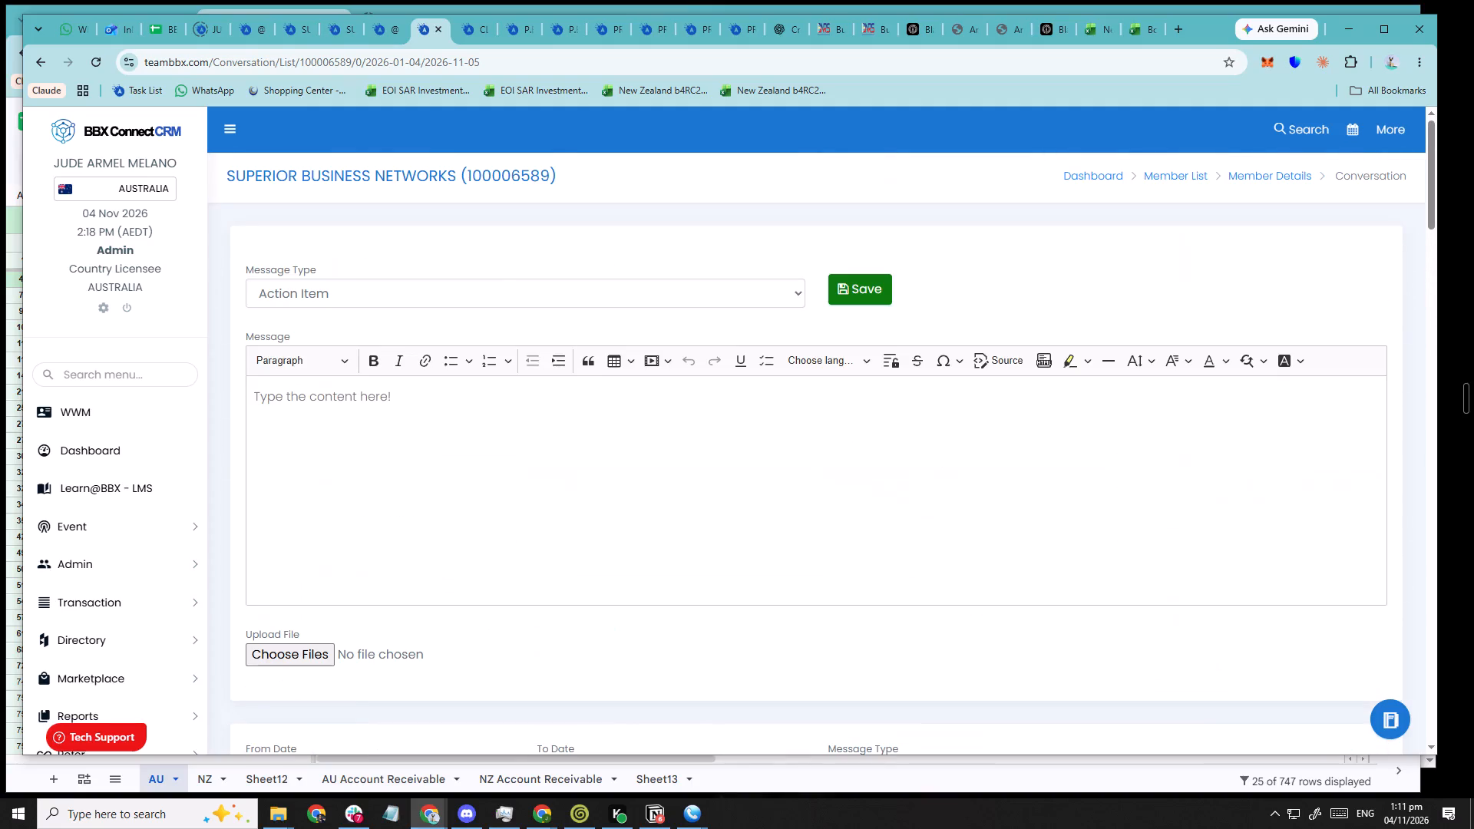
{"action": "left_click", "coordinate": [383, 35]}
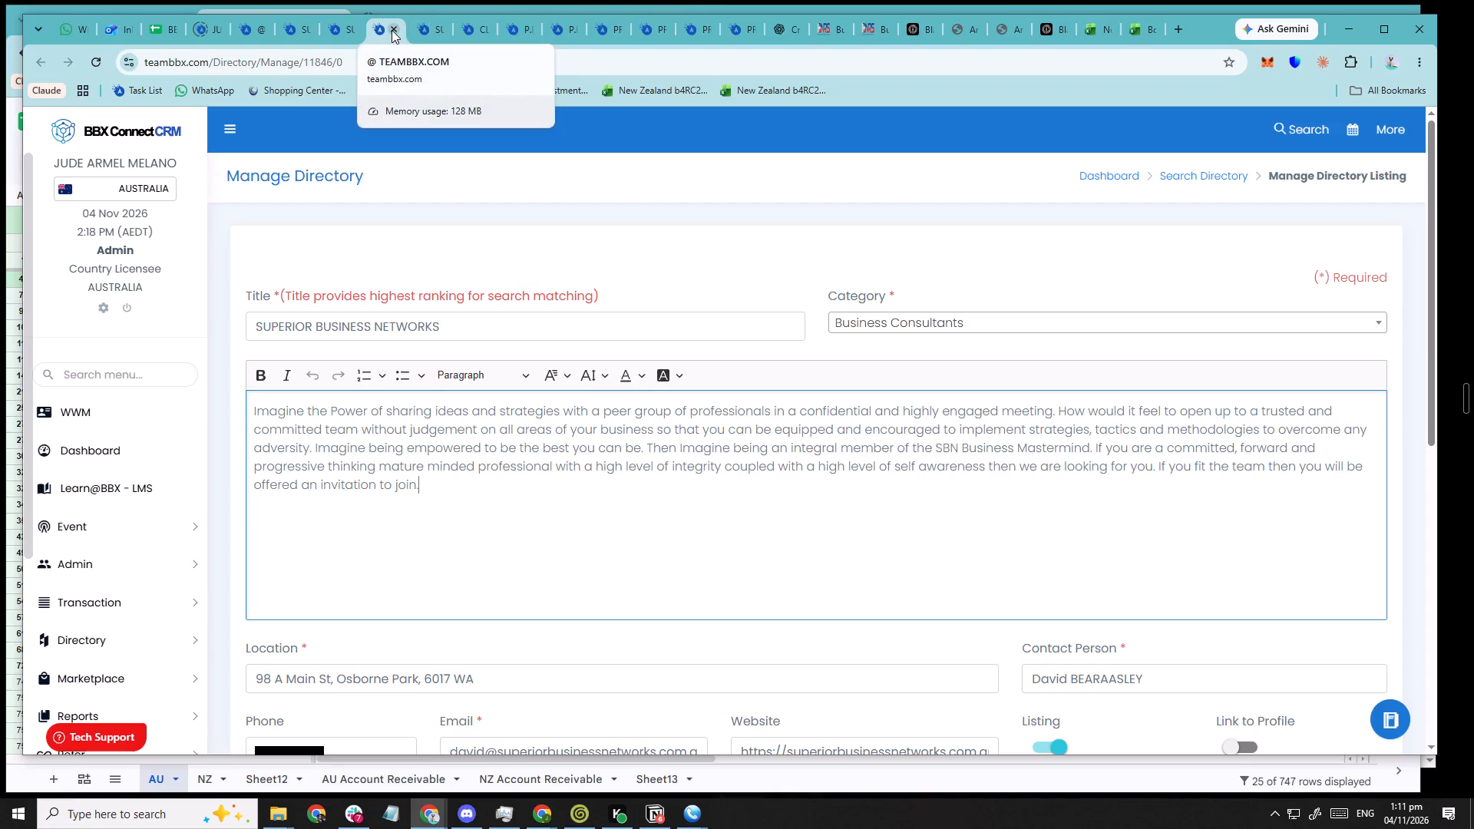
{"action": "left_click", "coordinate": [315, 23]}
{"action": "left_click", "coordinate": [332, 28]}
{"action": "left_click", "coordinate": [683, 808]}
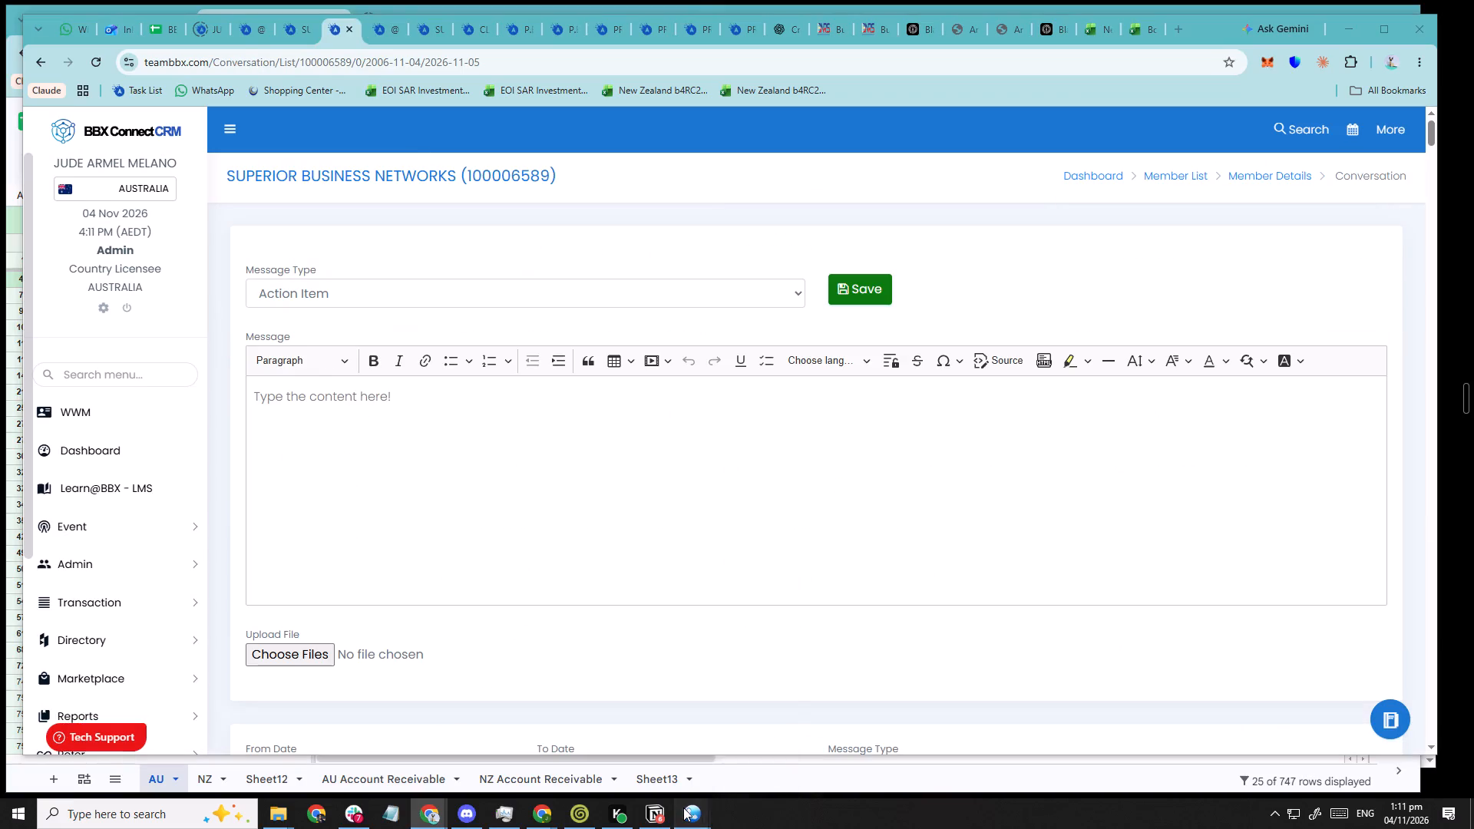
{"action": "left_click", "coordinate": [296, 37]}
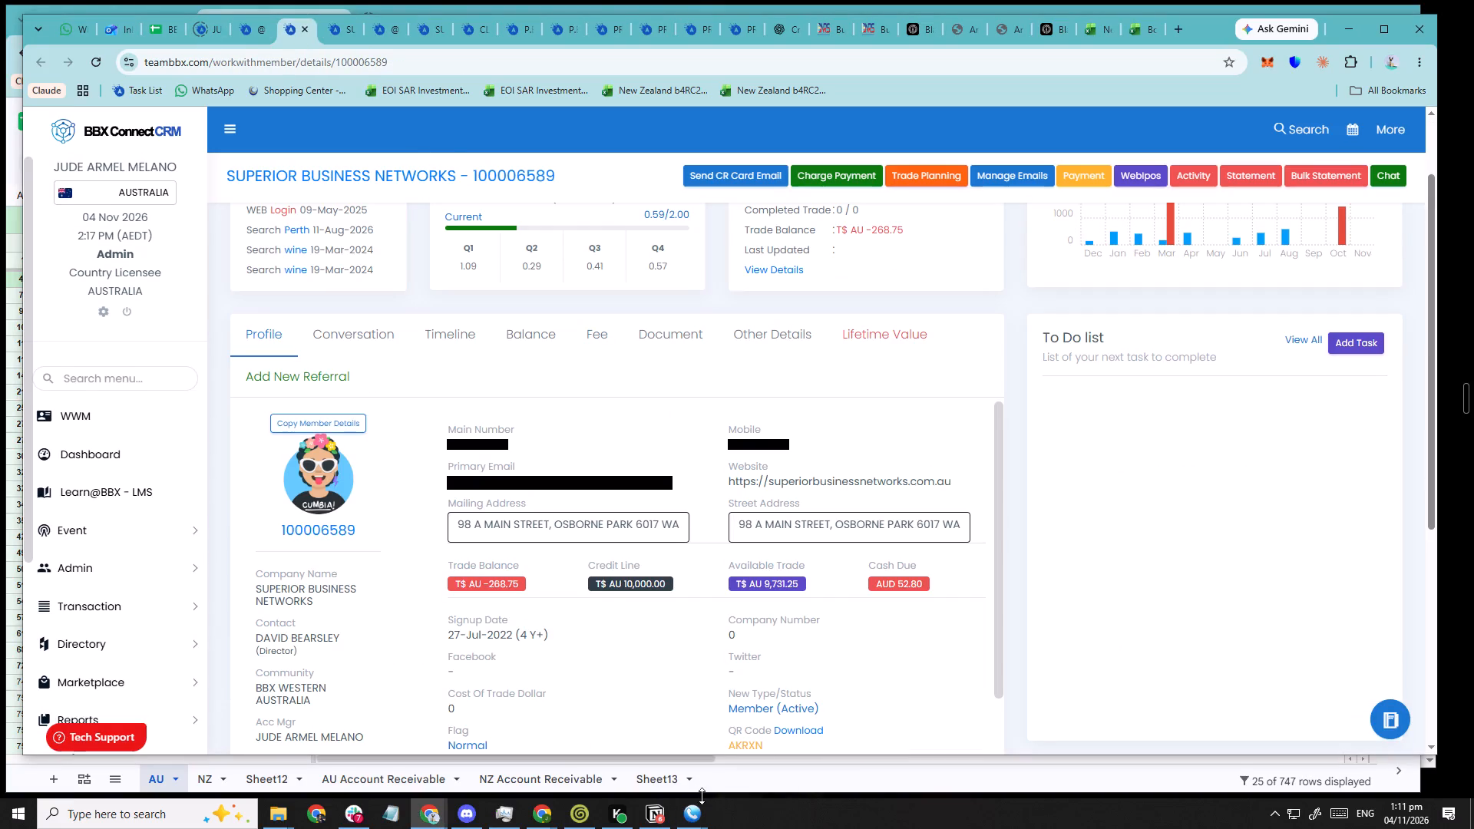
Read the text transcript of the outgoing call from 04/11/2026 11:16 am in the Transcripts folder, then put the folder away.
{"action": "left_click", "coordinate": [276, 801]}
{"action": "left_click", "coordinate": [287, 765]}
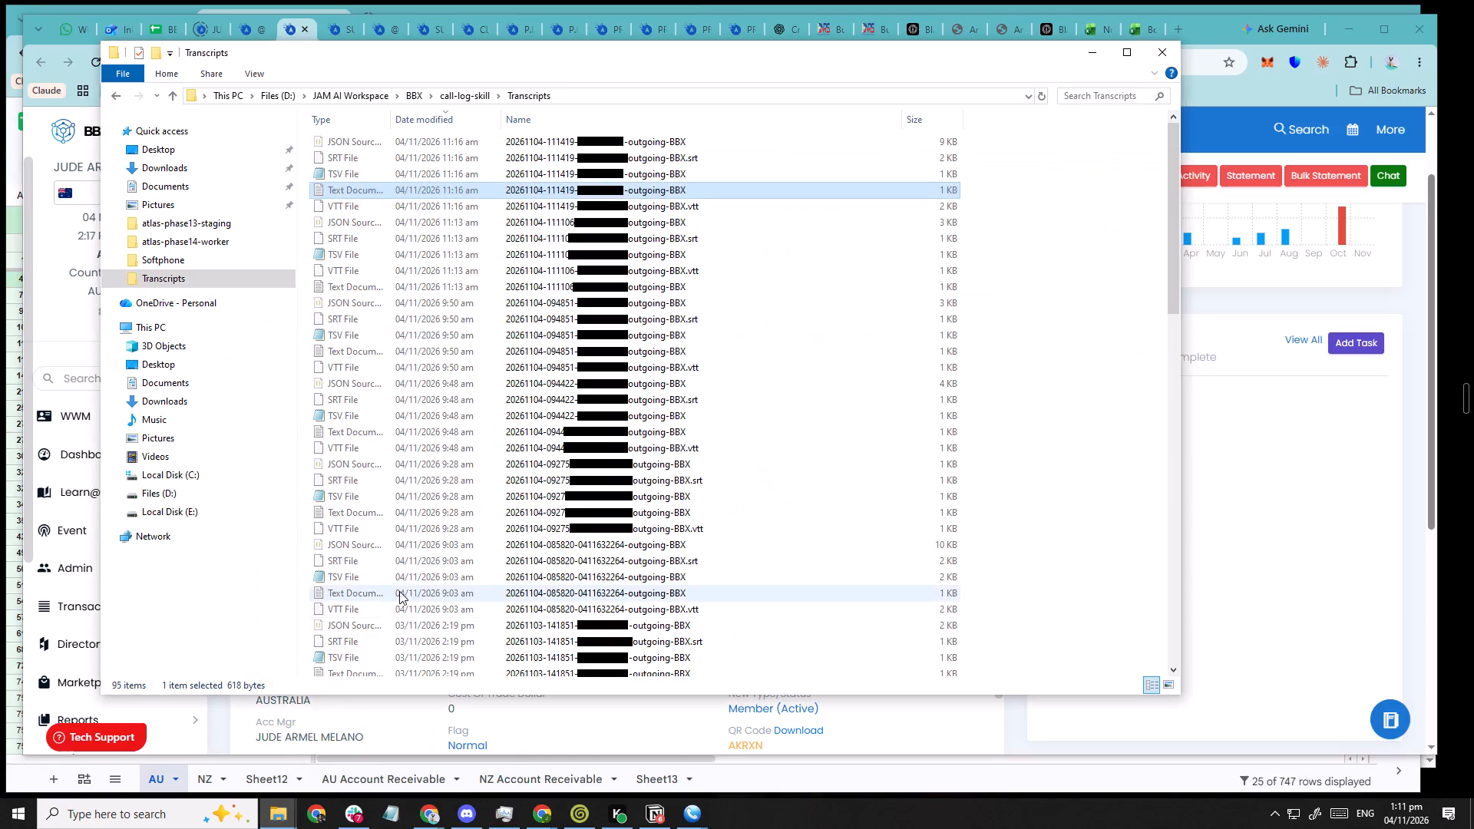
{"action": "double_click", "coordinate": [378, 193]}
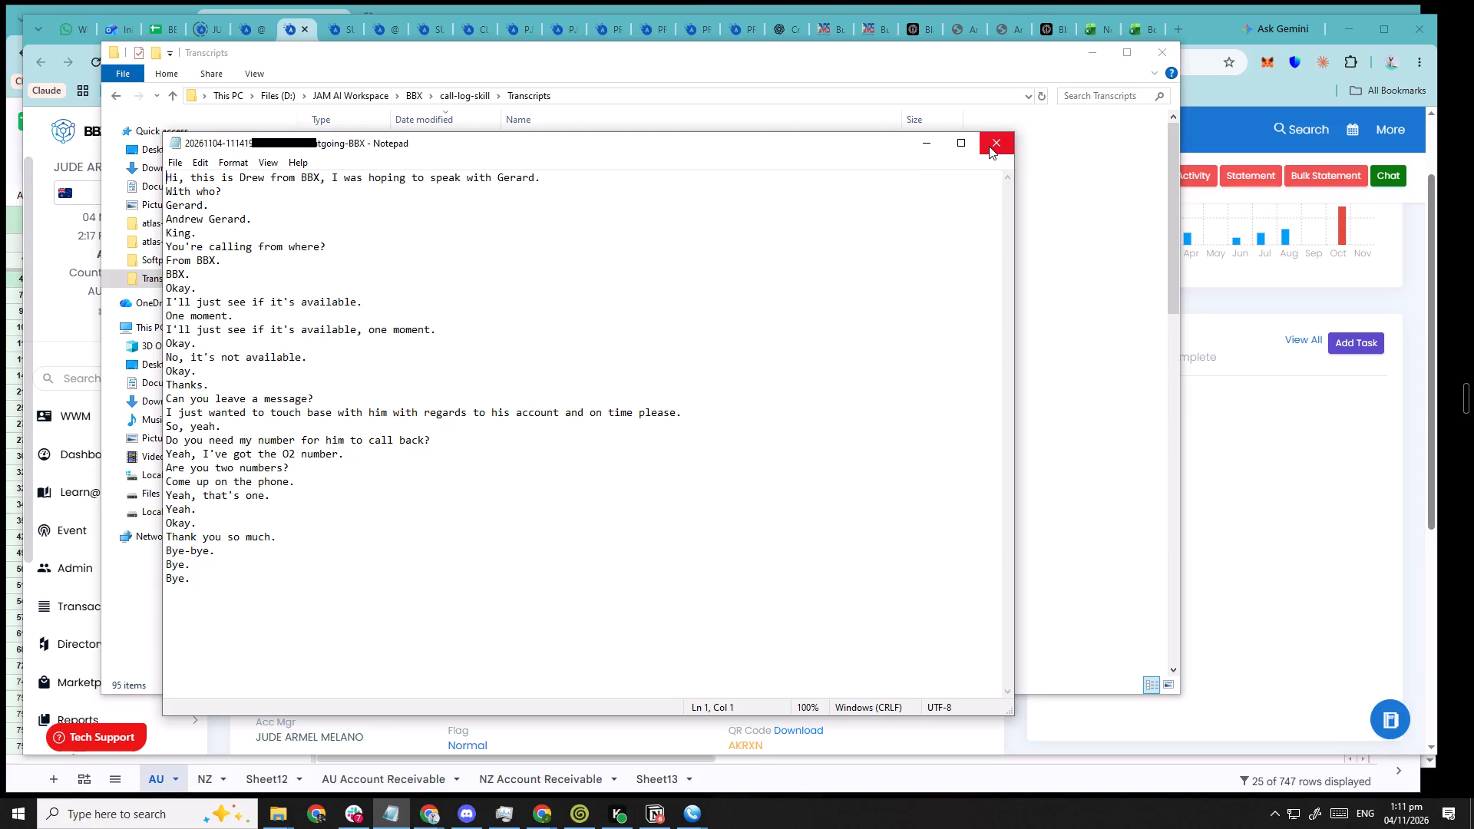
{"action": "left_click", "coordinate": [990, 149]}
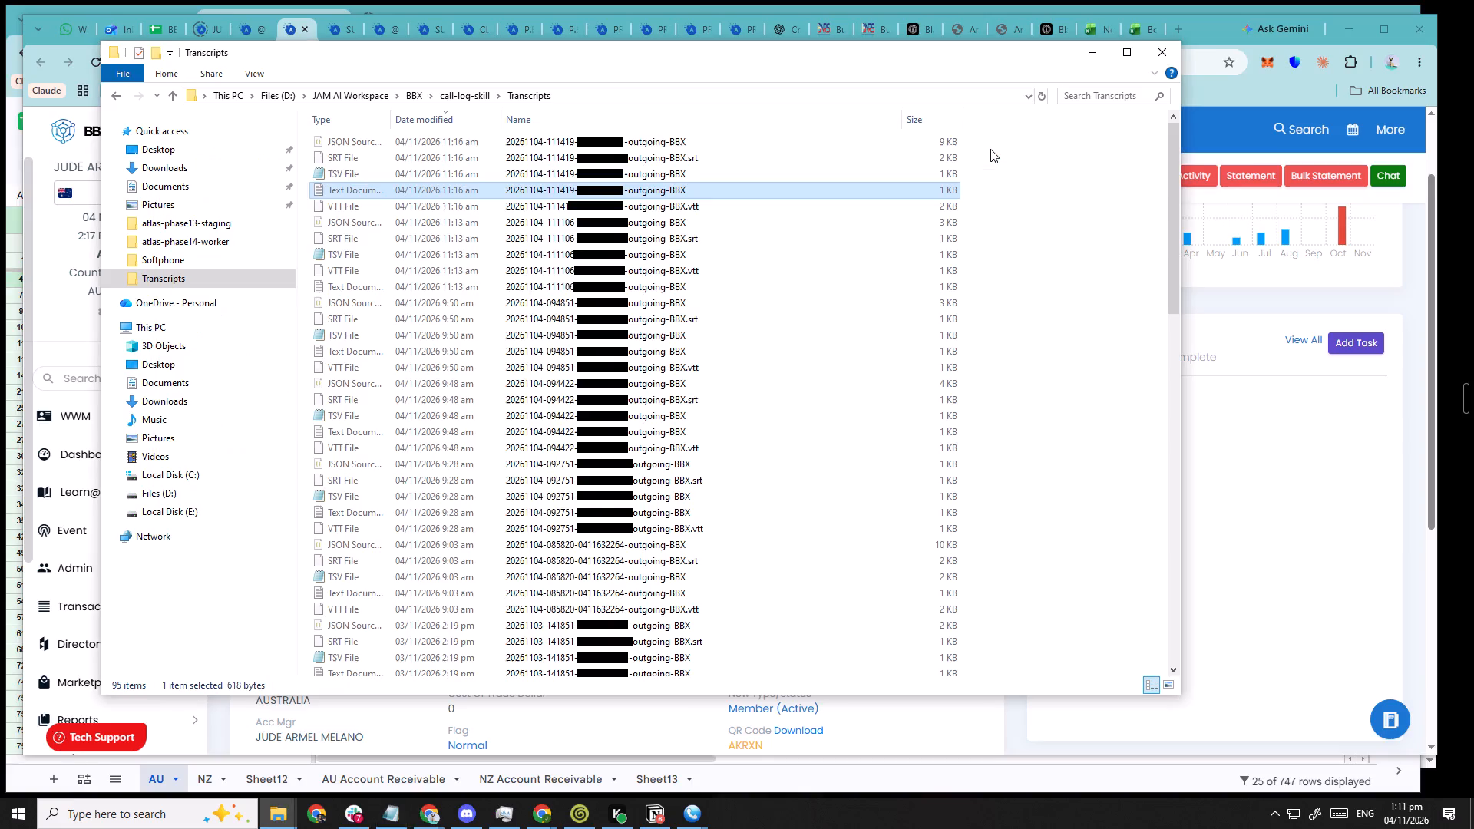
{"action": "left_click", "coordinate": [1099, 61]}
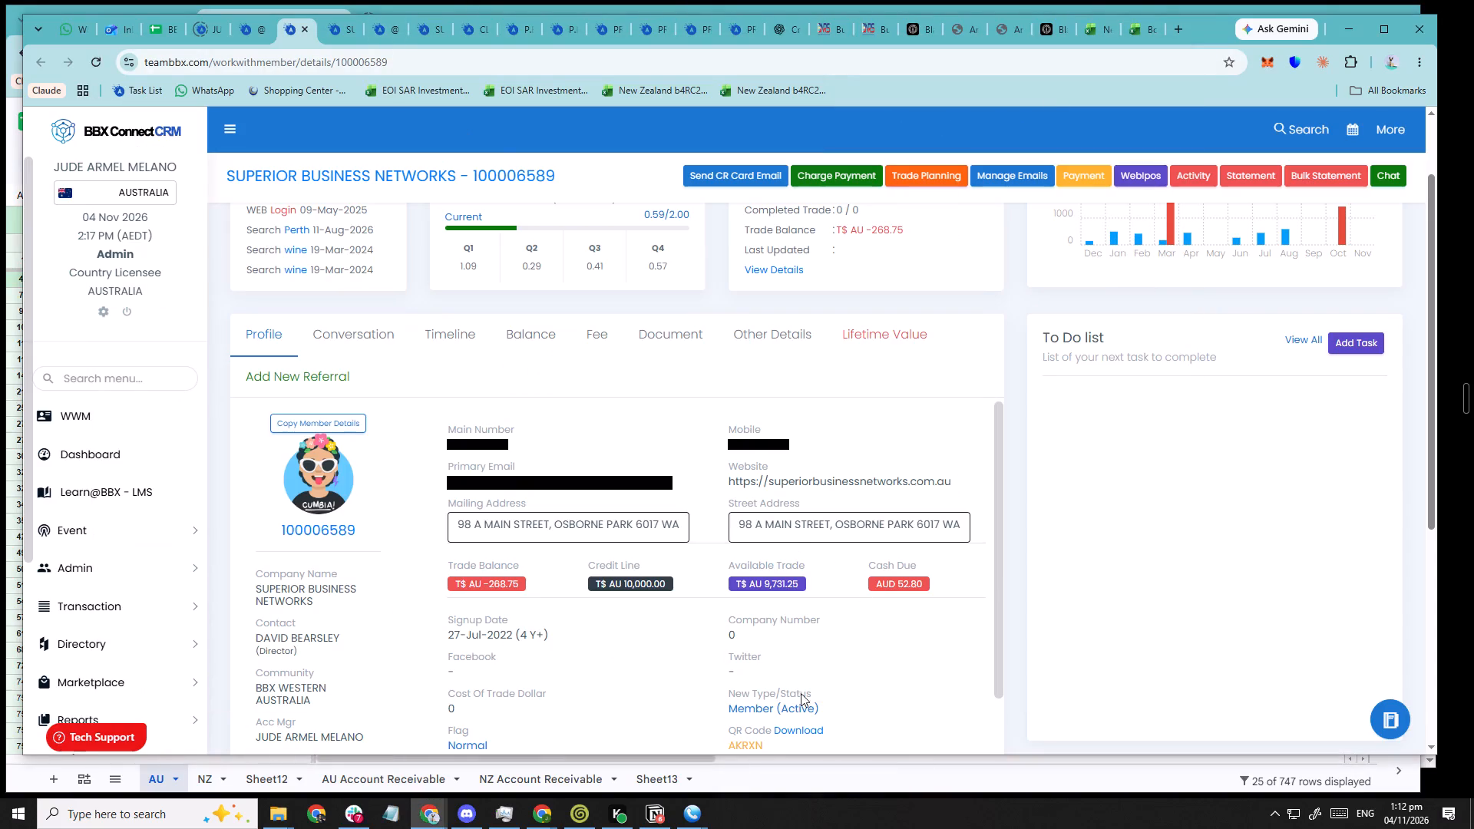
Check the recent calls in the MicroSIP call log and return to the member details page in the browser.
{"action": "left_click", "coordinate": [688, 808]}
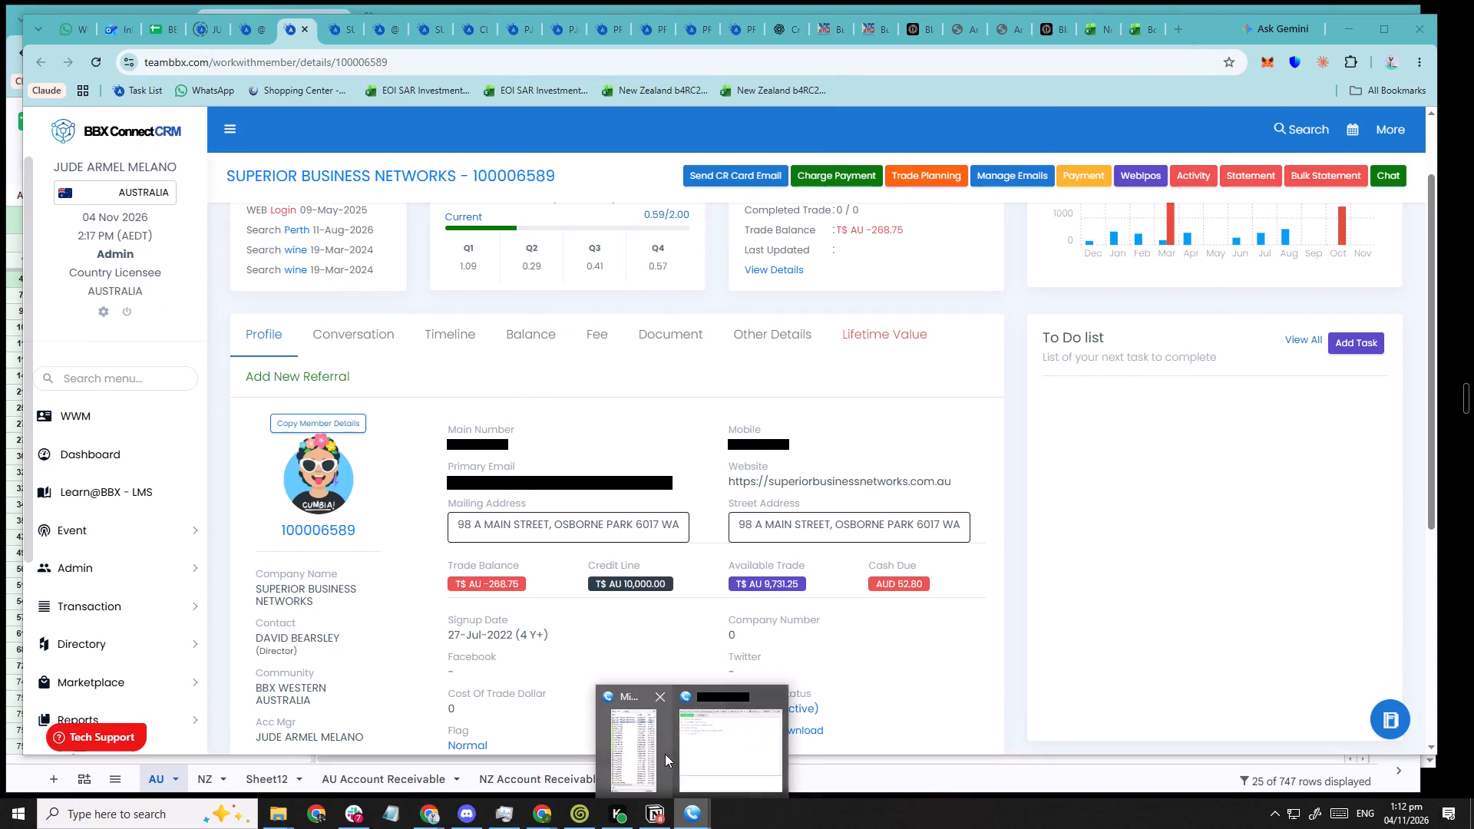
{"action": "left_click", "coordinate": [636, 741]}
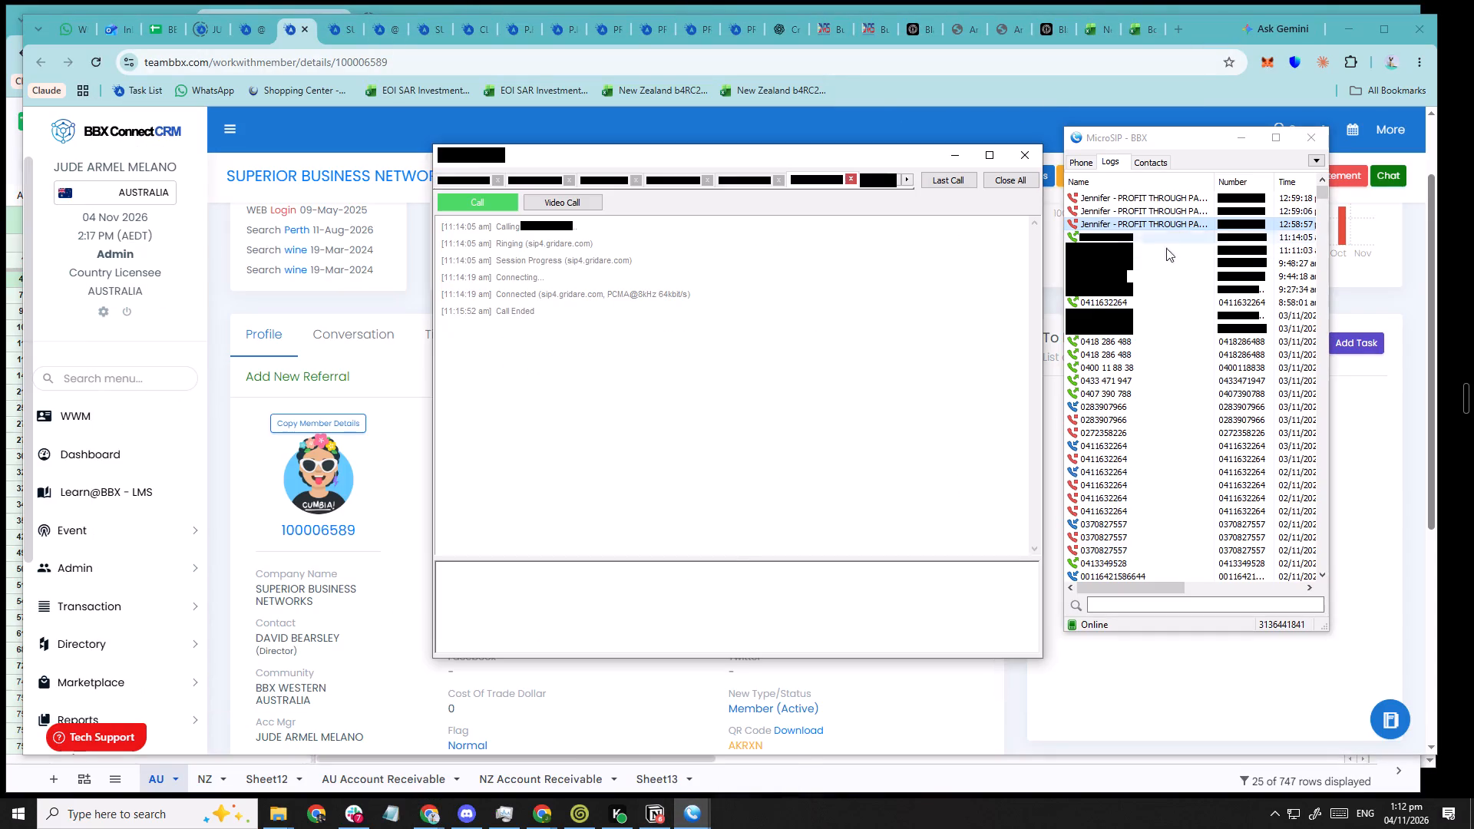
{"action": "left_click", "coordinate": [1021, 702]}
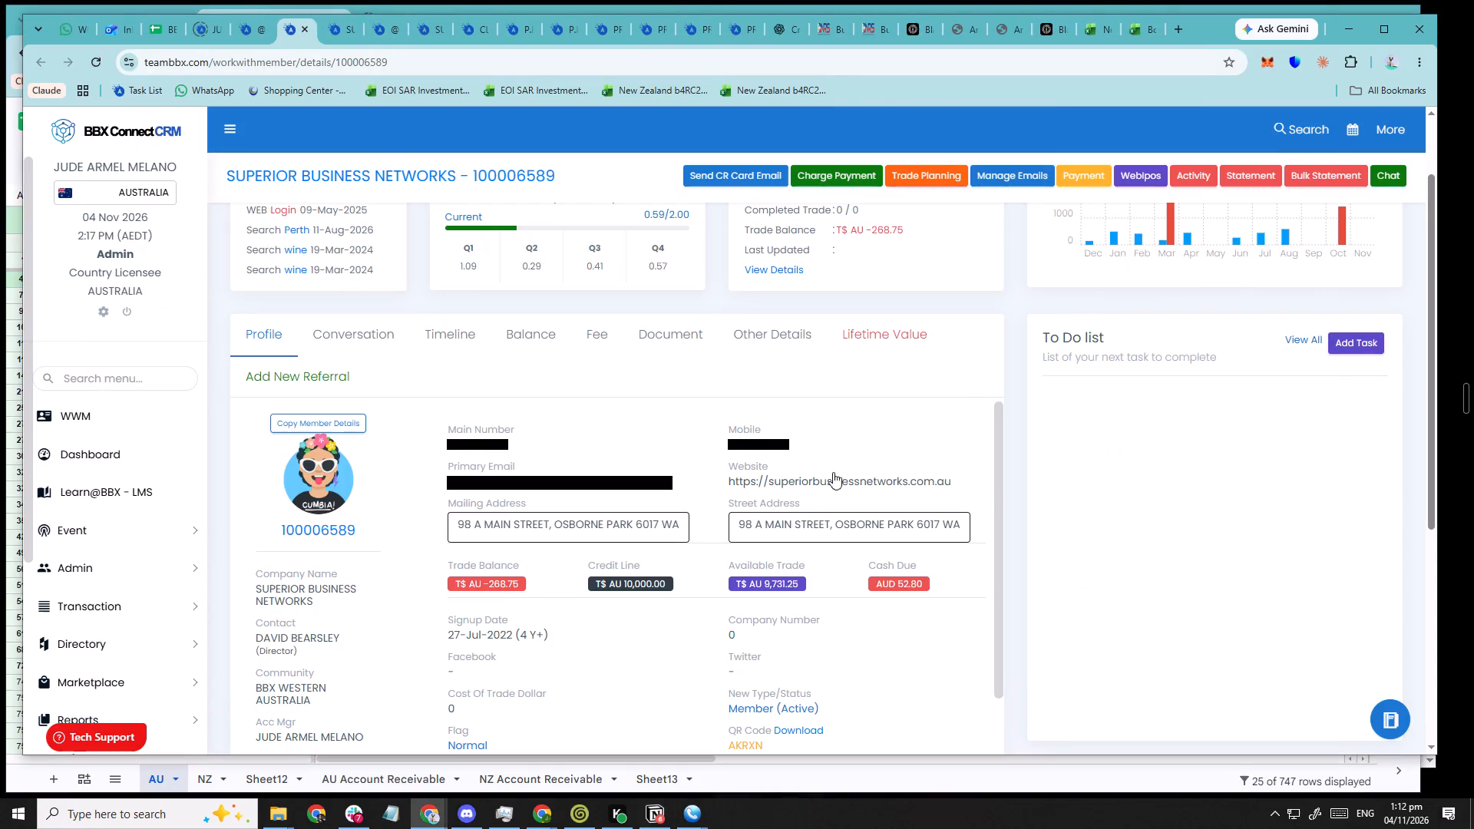
Look over the Superior Business Networks profile and call the member's mobile number.
{"action": "scroll", "coordinate": [846, 454], "scroll_direction": "down", "scroll_amount": 3}
{"action": "scroll", "coordinate": [890, 592], "scroll_direction": "up", "scroll_amount": 2}
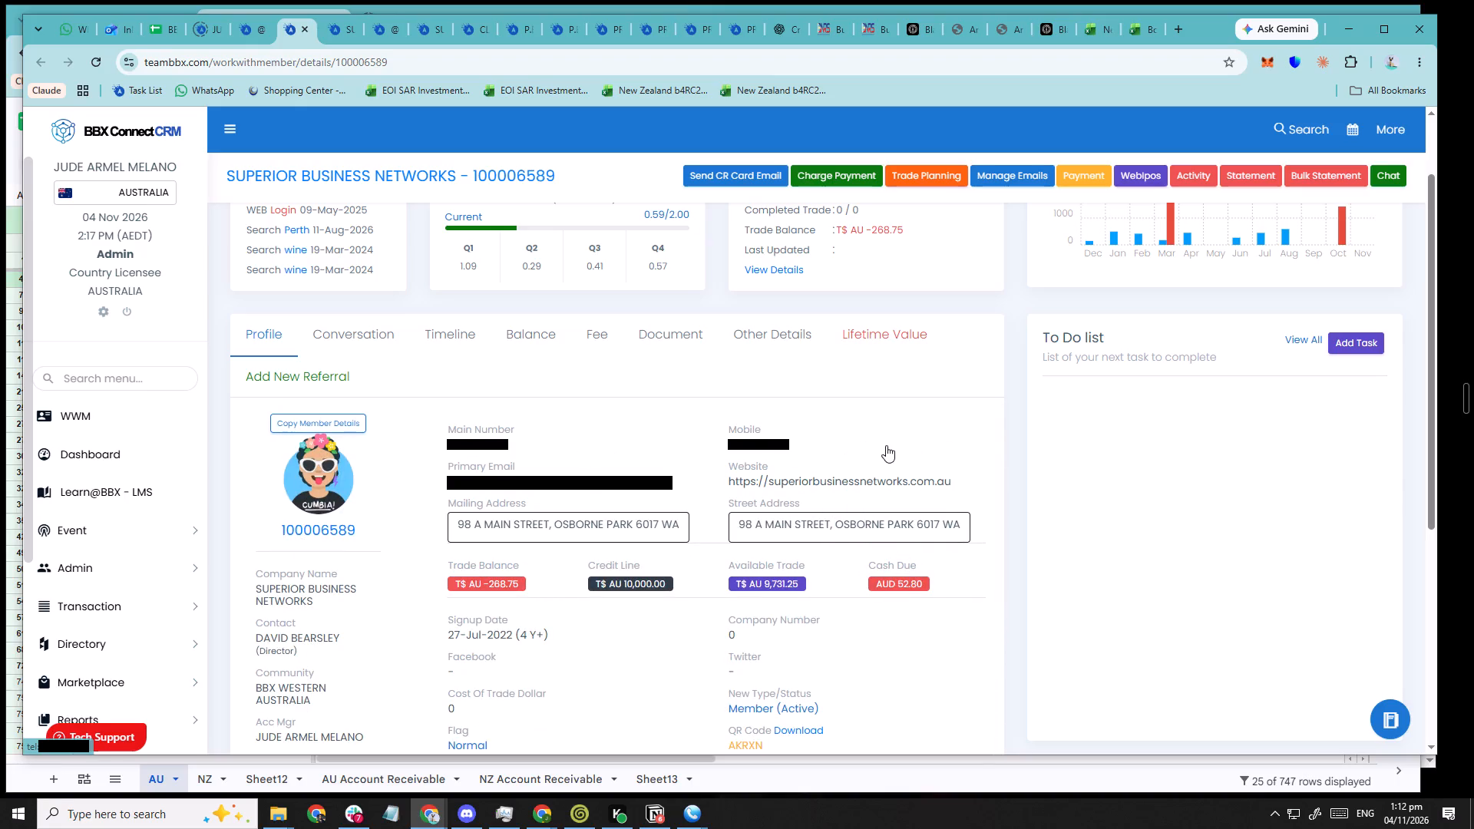
{"action": "scroll", "coordinate": [494, 269], "scroll_direction": "down", "scroll_amount": 5}
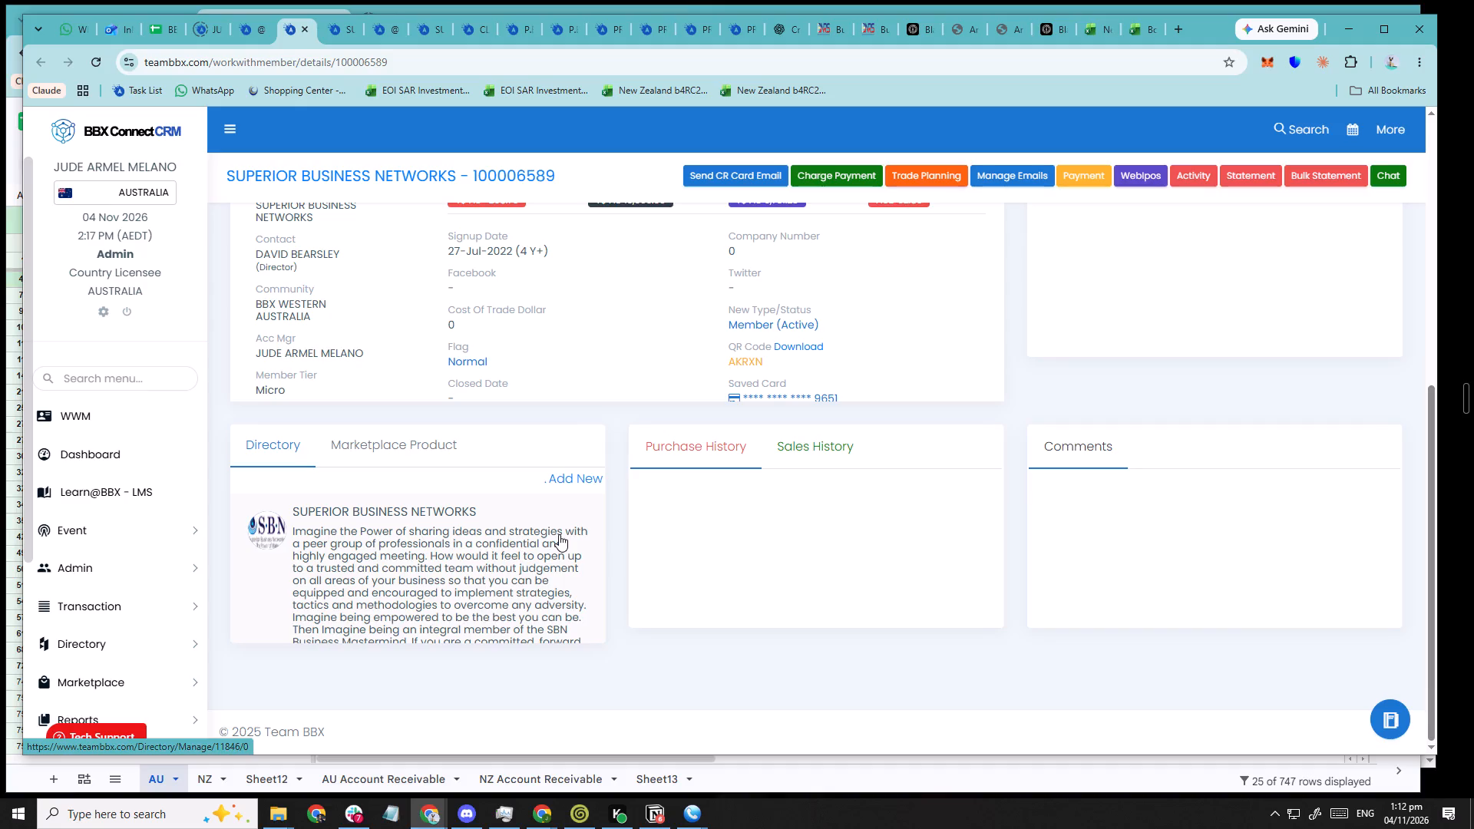
{"action": "scroll", "coordinate": [782, 426], "scroll_direction": "up", "scroll_amount": 4}
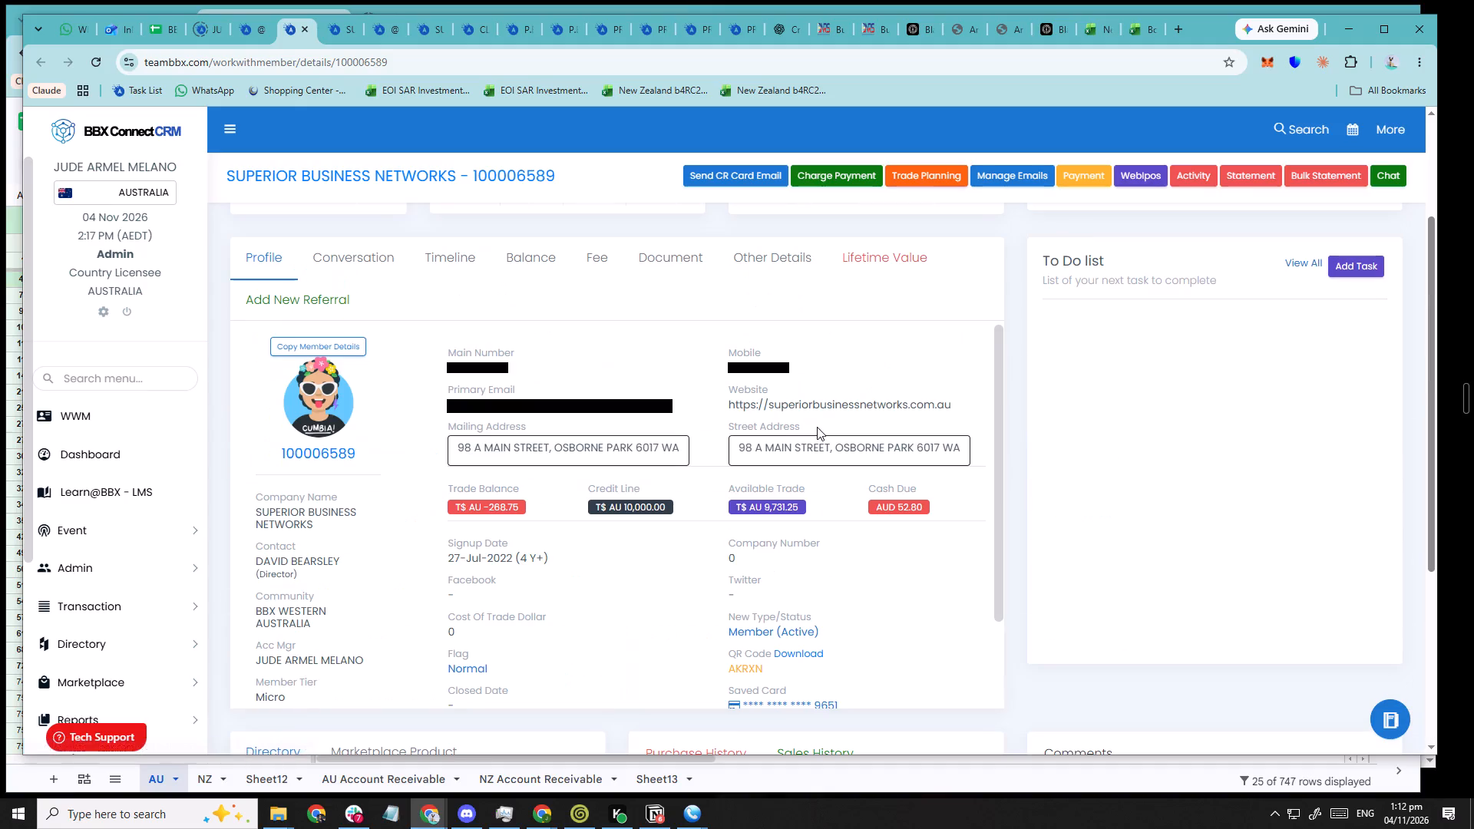
{"action": "left_click", "coordinate": [772, 372]}
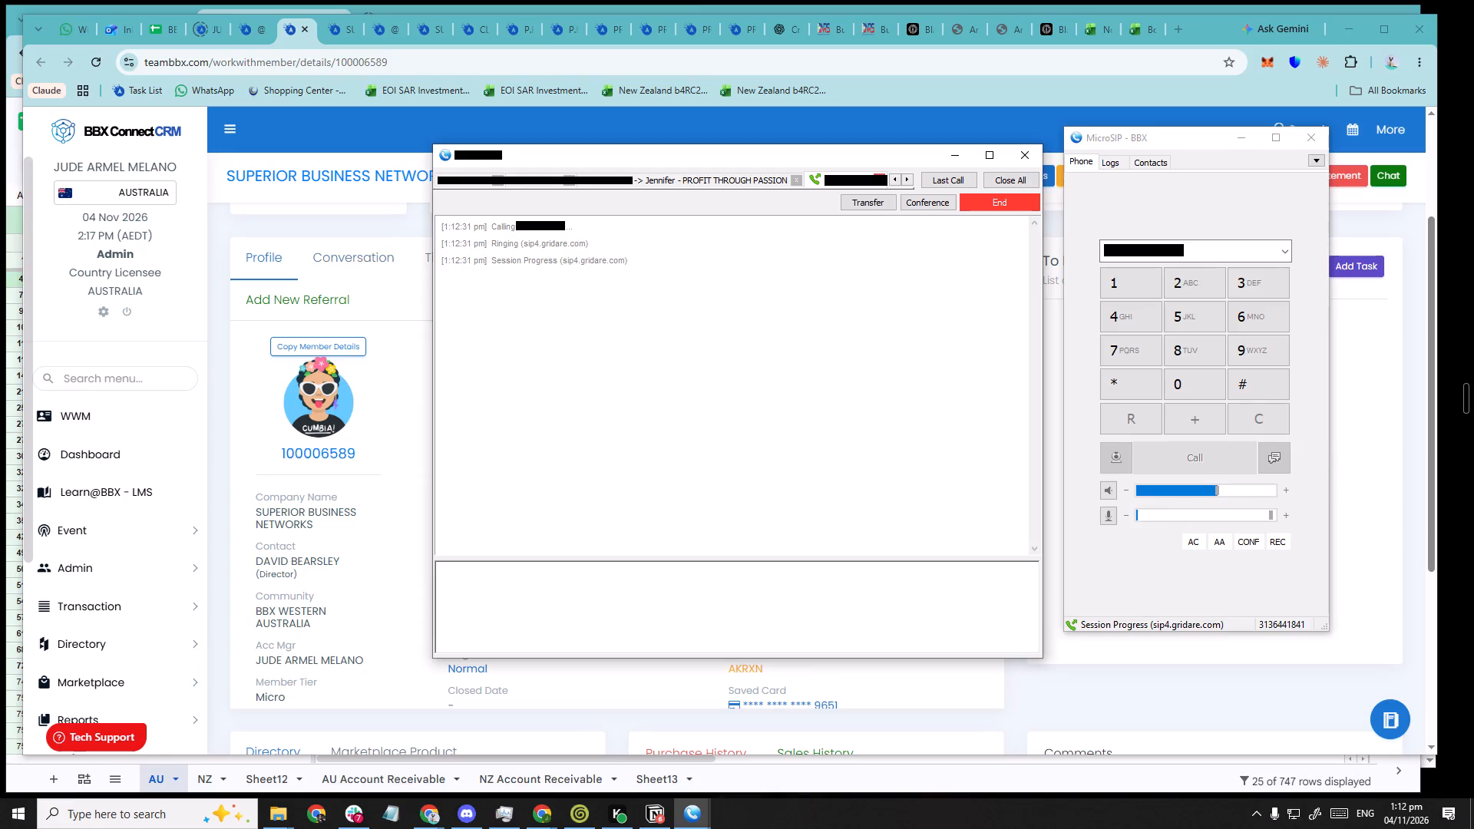
On the Superior Business Networks conversation page, set the new entry's message type to Left Message.
{"action": "left_click", "coordinate": [236, 229]}
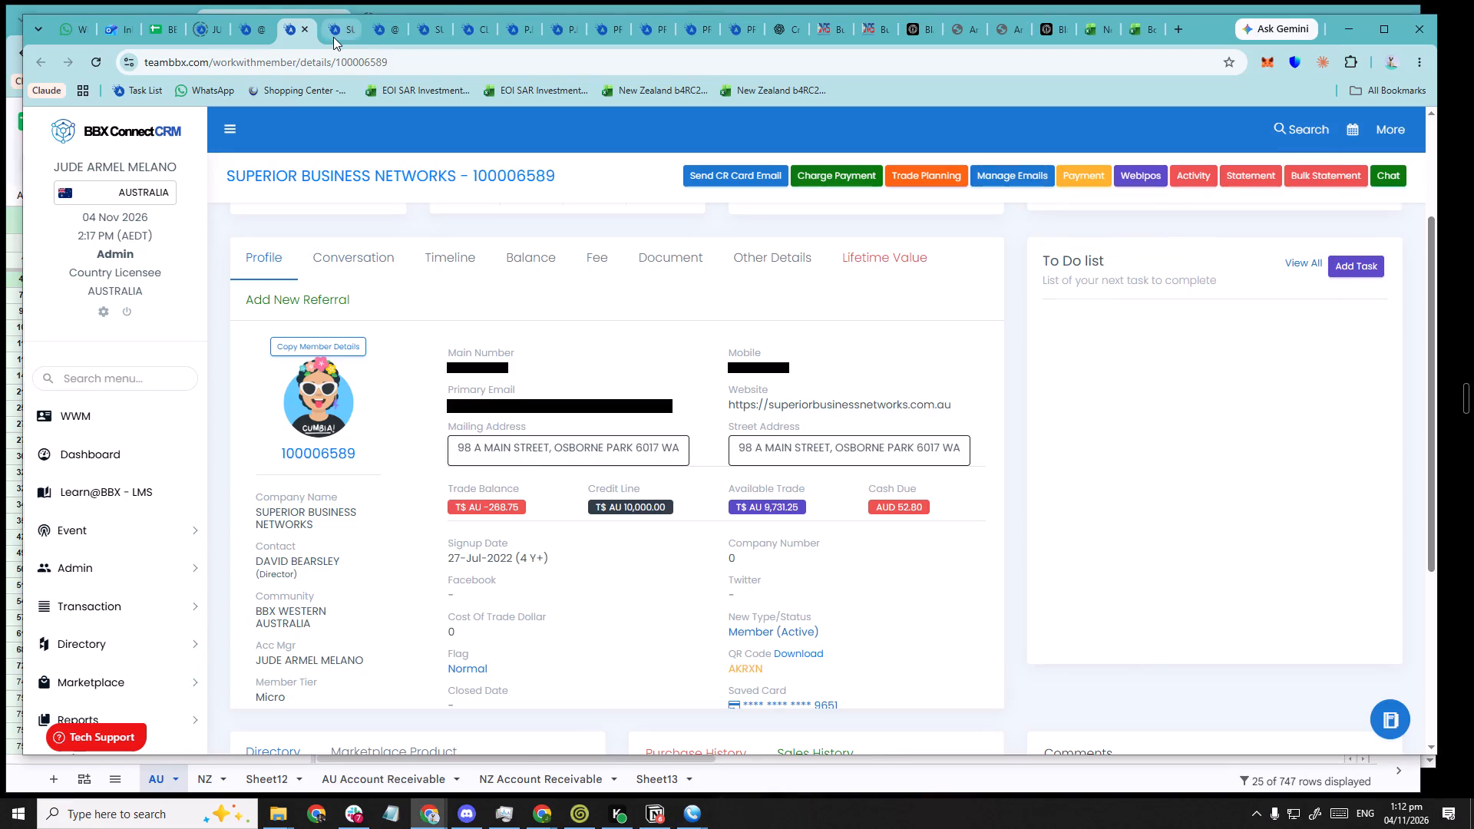
{"action": "left_click", "coordinate": [333, 37]}
{"action": "left_click", "coordinate": [289, 37]}
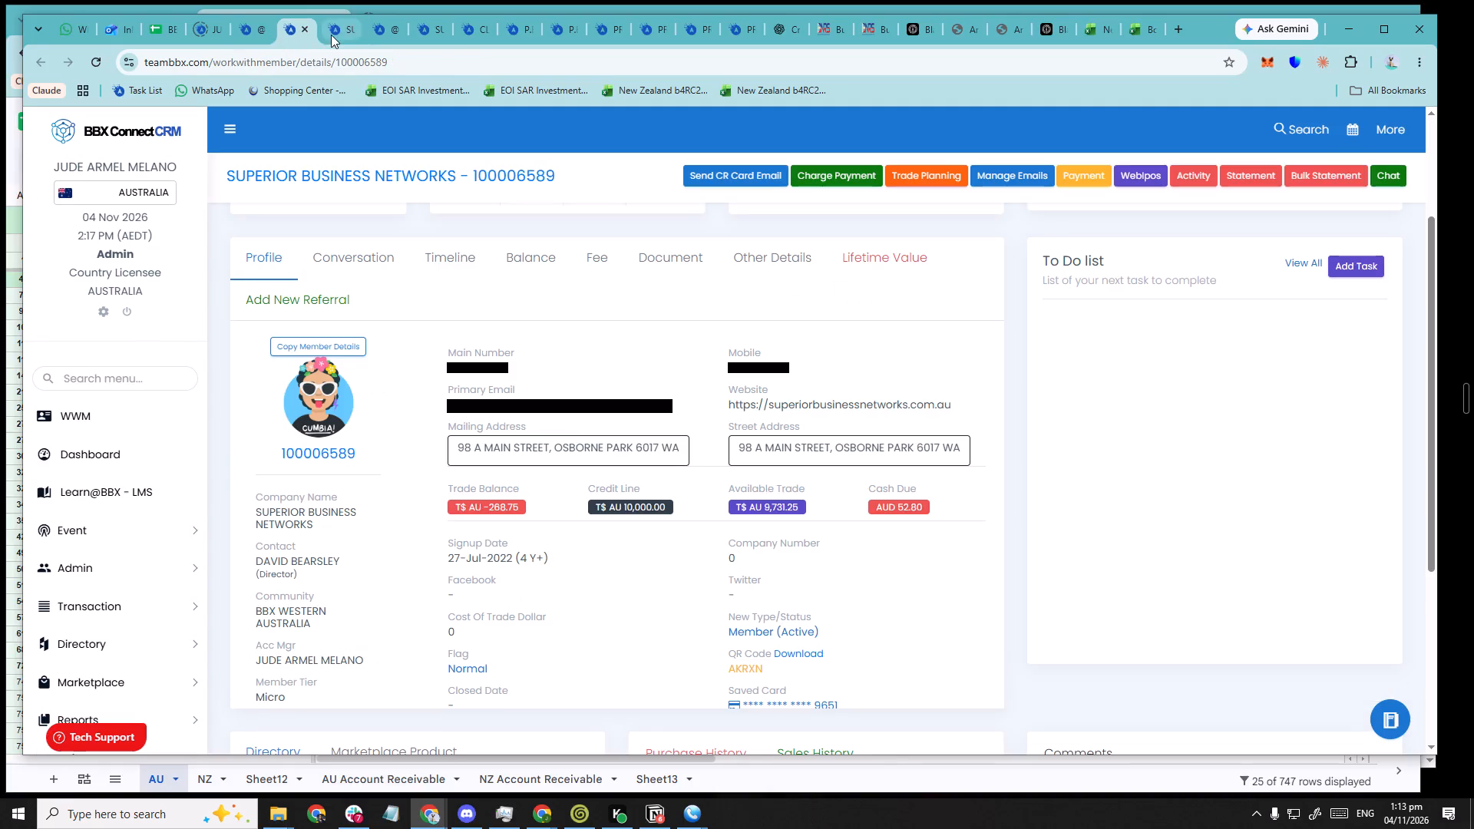
{"action": "left_click", "coordinate": [331, 35]}
{"action": "scroll", "coordinate": [462, 446], "scroll_direction": "down", "scroll_amount": 6}
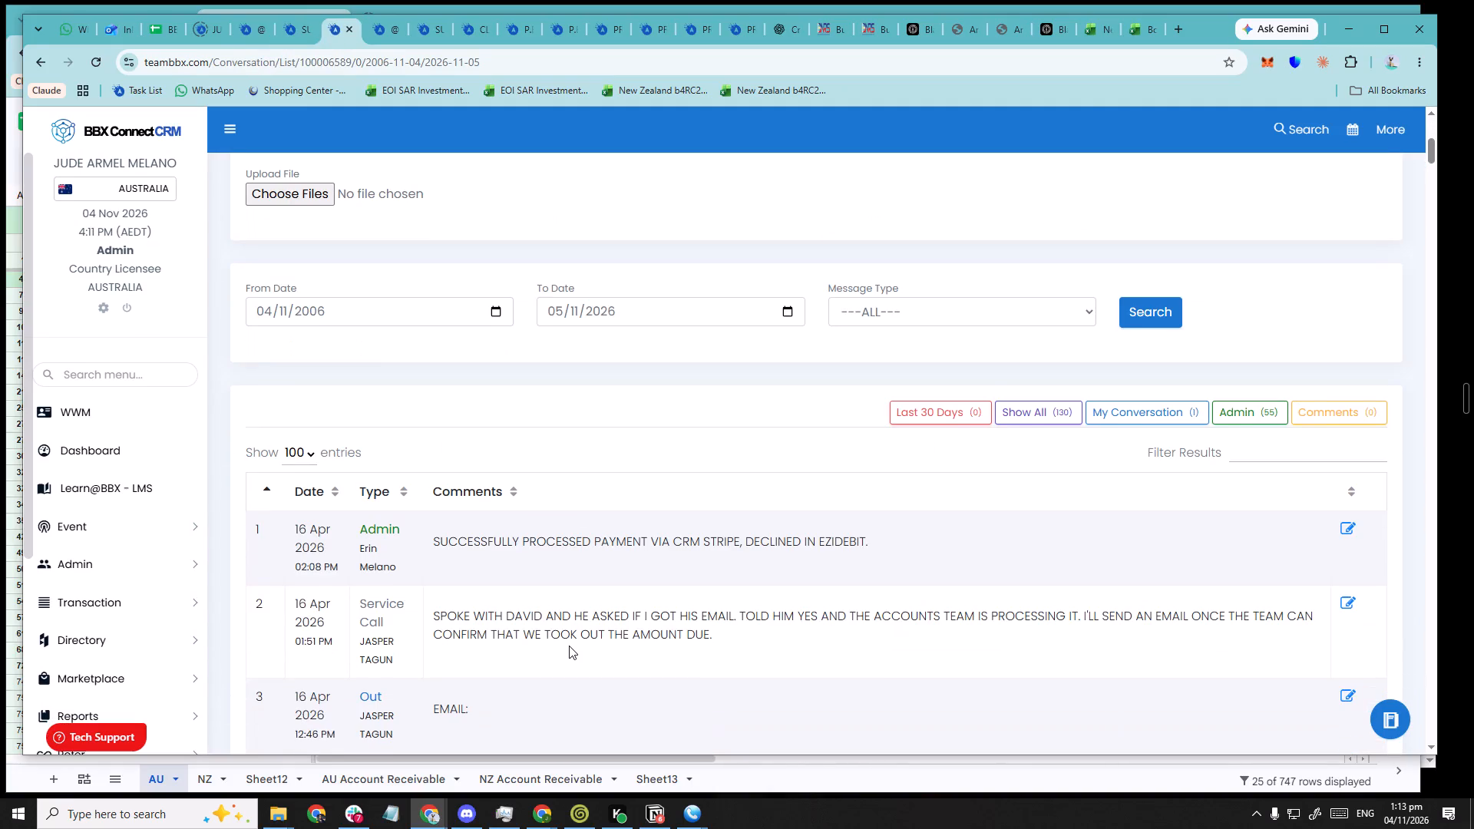
{"action": "scroll", "coordinate": [569, 646], "scroll_direction": "up", "scroll_amount": 11}
{"action": "left_click", "coordinate": [642, 289]}
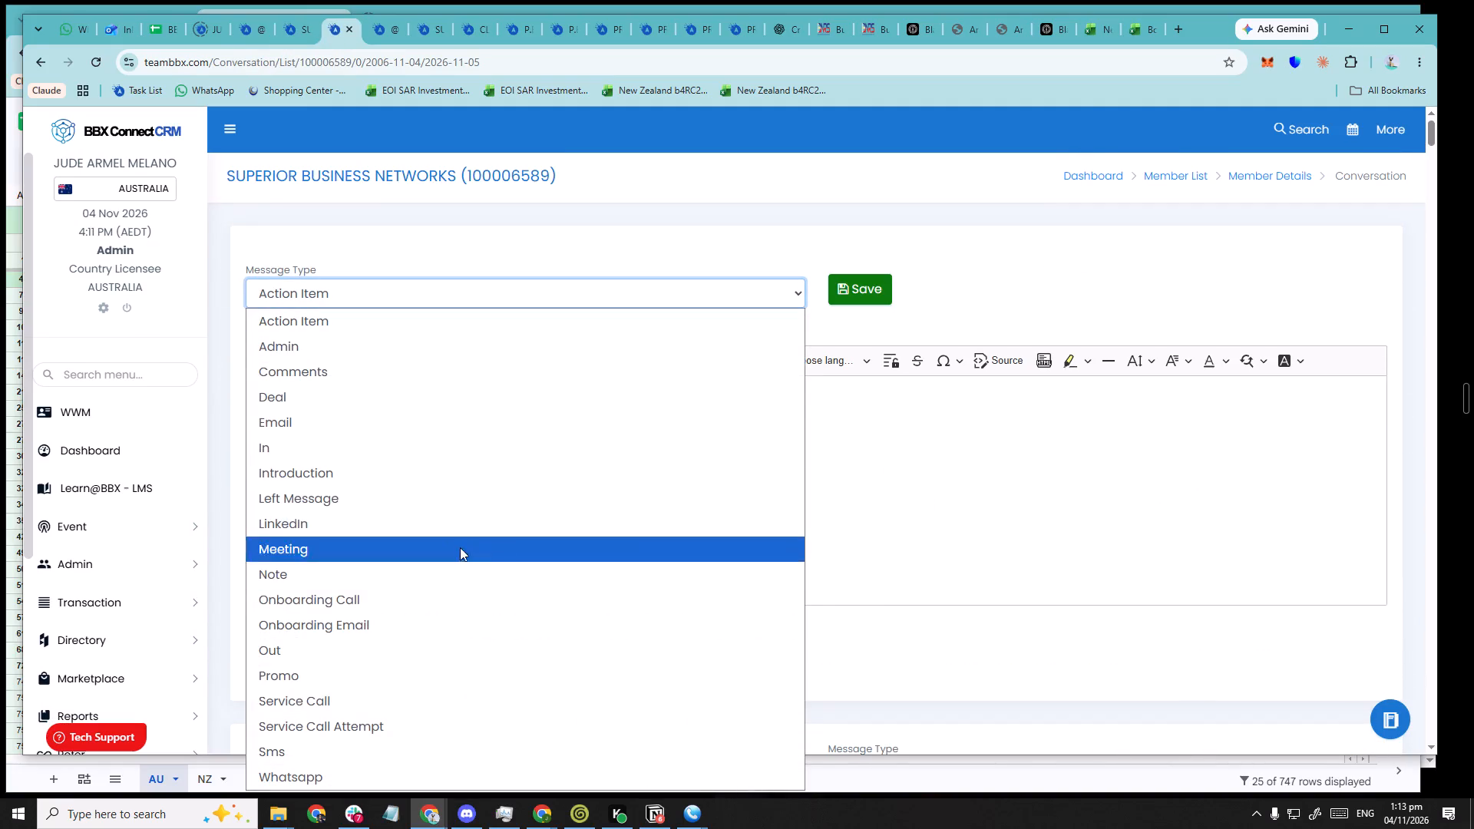
{"action": "double_click", "coordinate": [478, 501]}
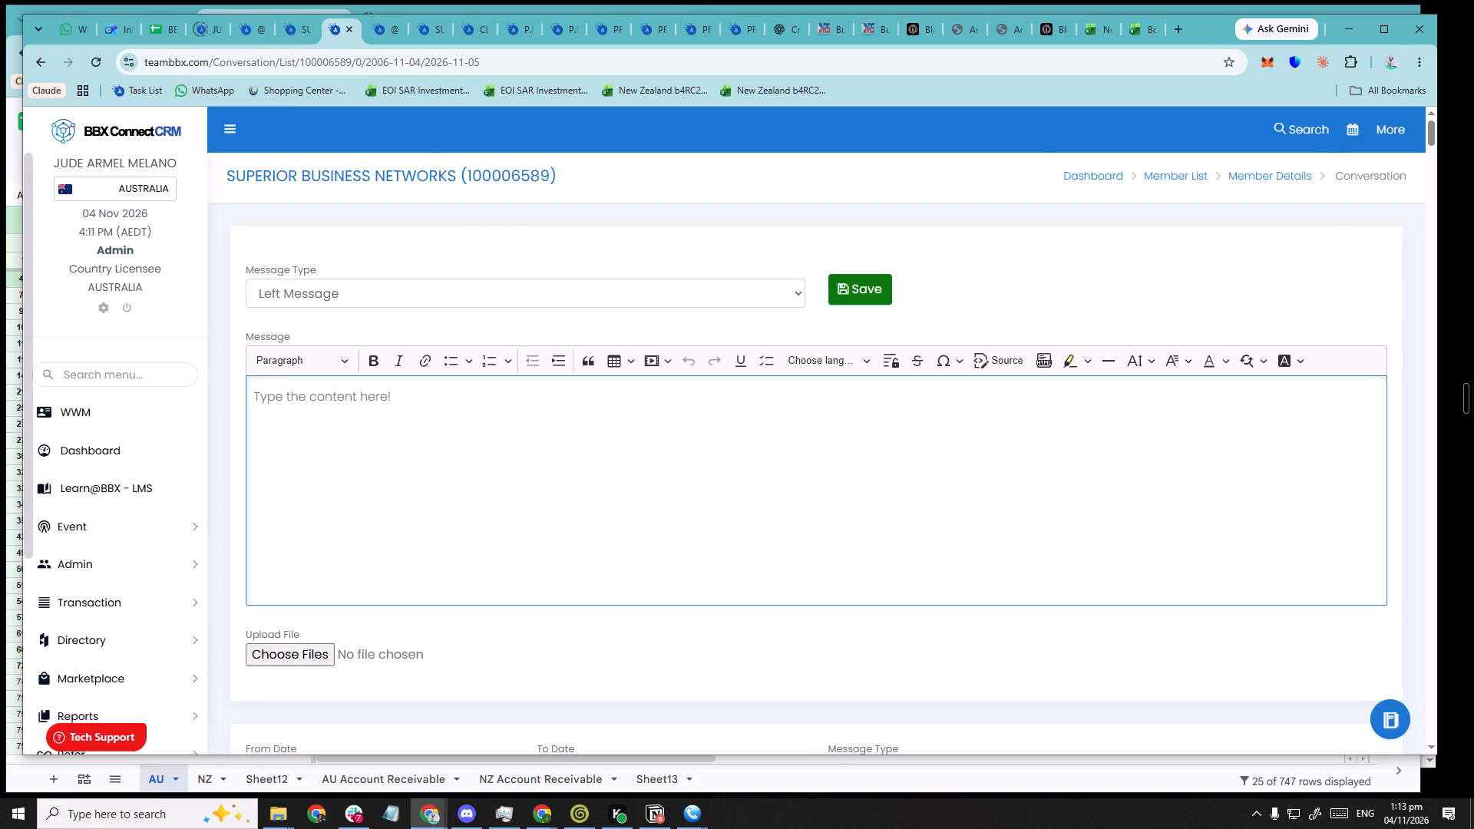
Check the ongoing call and start the conversation message with the text "LM. CALL".
{"action": "key", "text": "alt+Tab"}
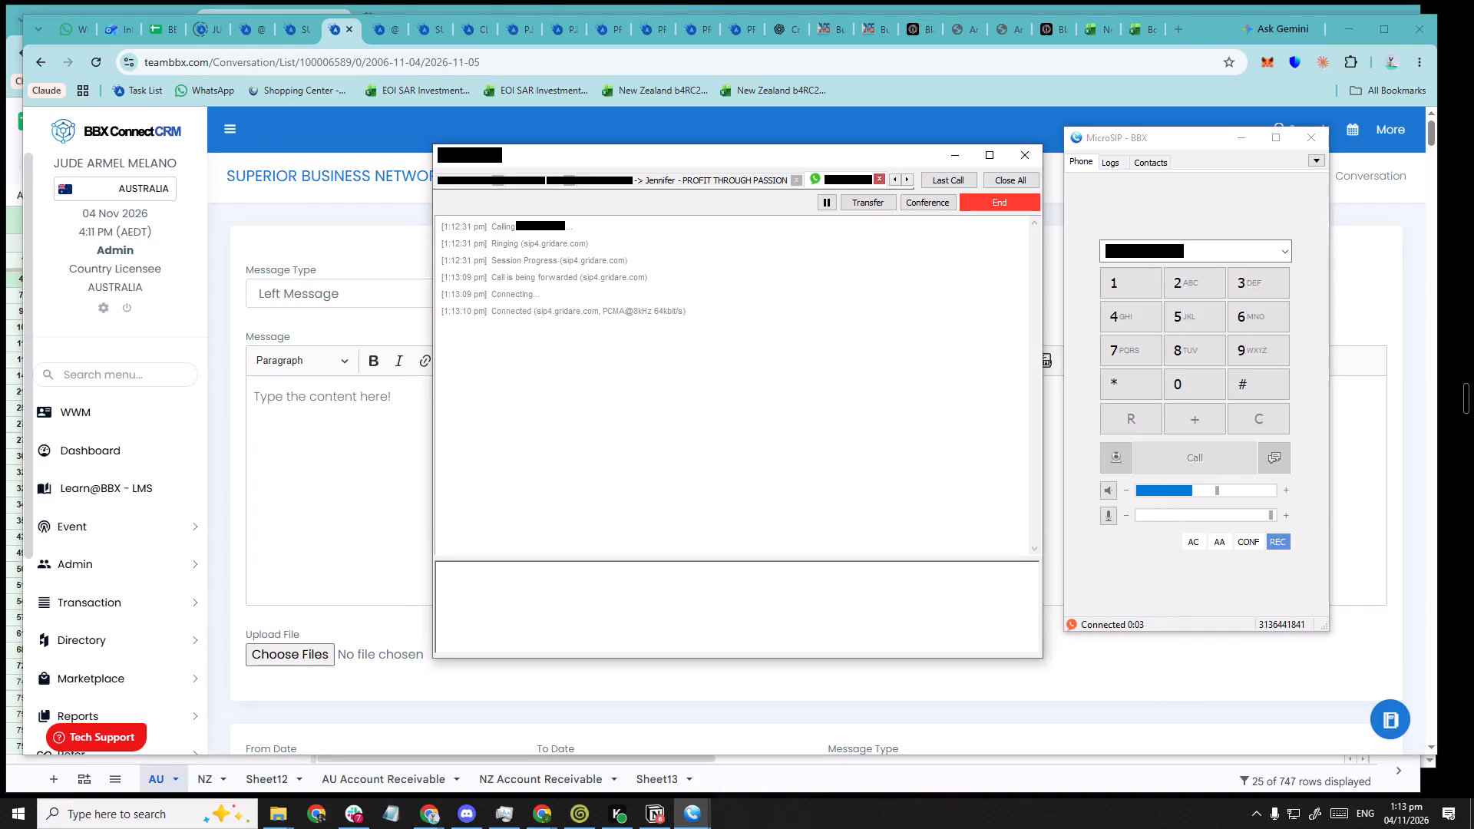
{"action": "left_click", "coordinate": [392, 484]}
{"action": "type", "text": "LM/"}
{"action": "key", "text": "BackSpace"}
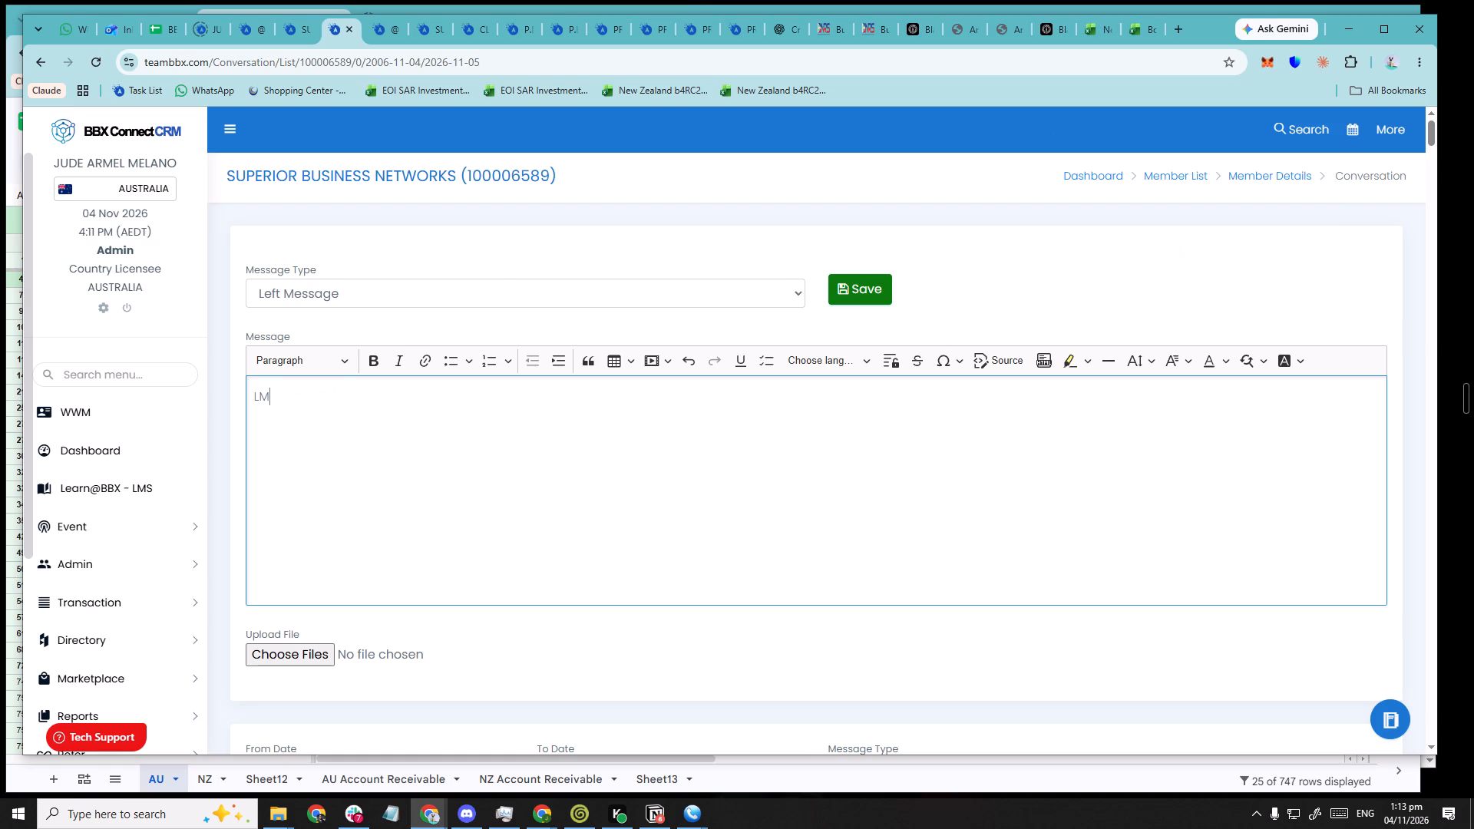
{"action": "type", "text": "."}
{"action": "key", "text": "space"}
{"action": "type", "text": "CAKK"}
{"action": "key", "text": "BackSpace"}
{"action": "key", "text": "BackSpace"}
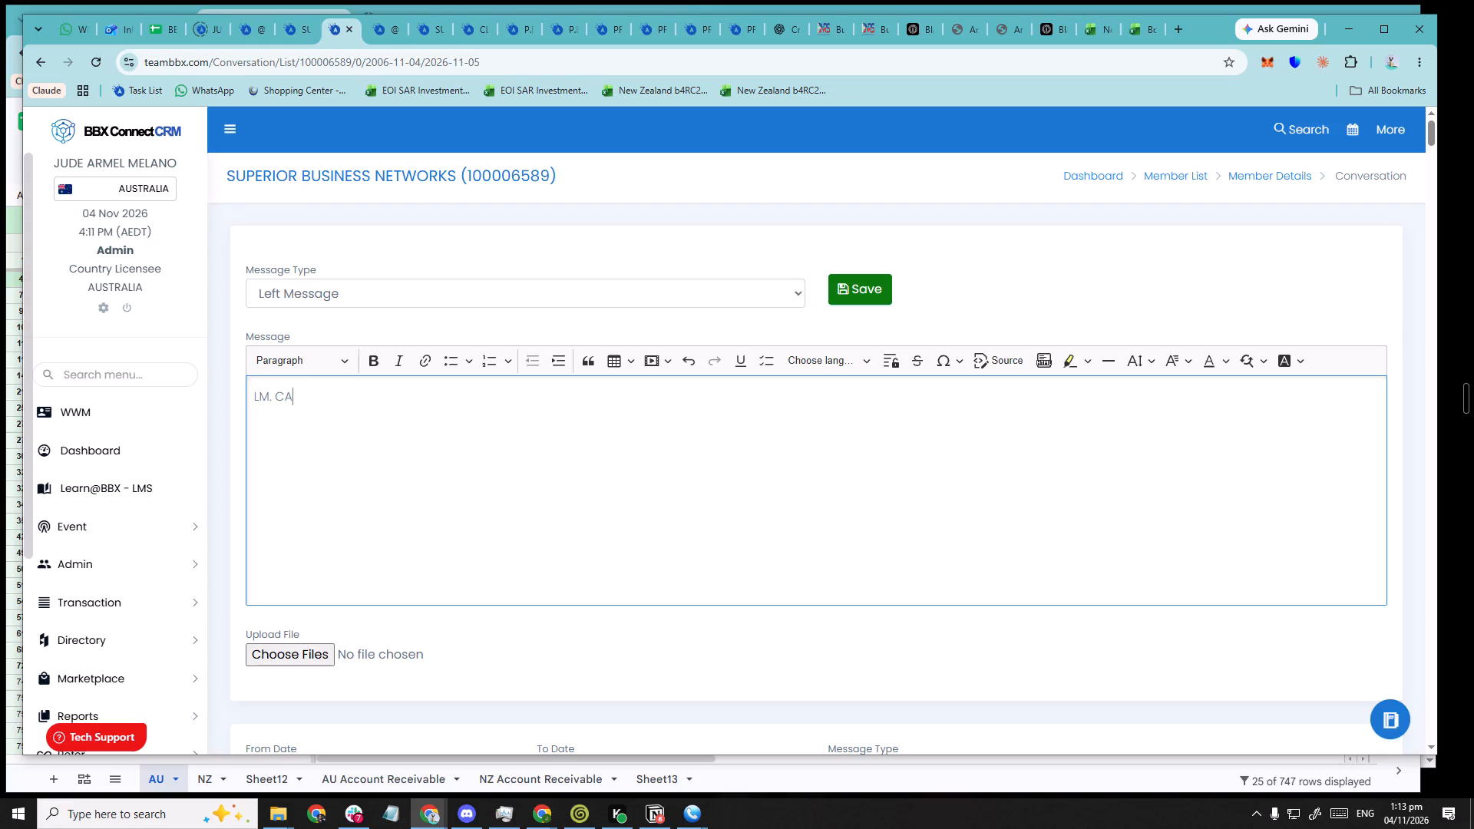
{"action": "type", "text": "LLLED"}
{"action": "key", "text": "BackSpace"}
{"action": "key", "text": "BackSpace"}
{"action": "key", "text": "BackSpace"}
Return to the member details page, switch to the MicroSIP call window and end the ongoing call.
{"action": "left_click", "coordinate": [283, 35]}
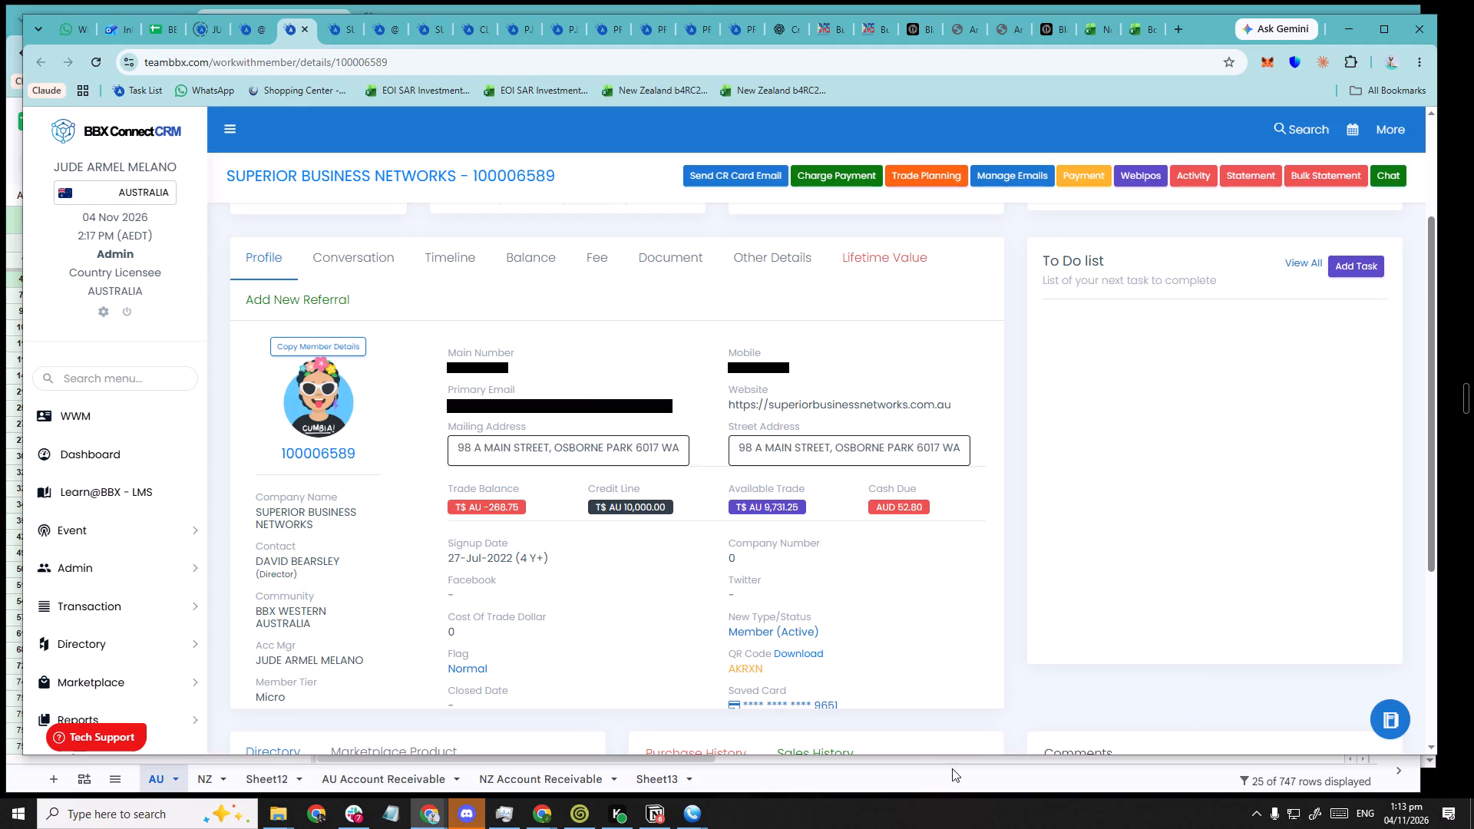
{"action": "left_click", "coordinate": [693, 821]}
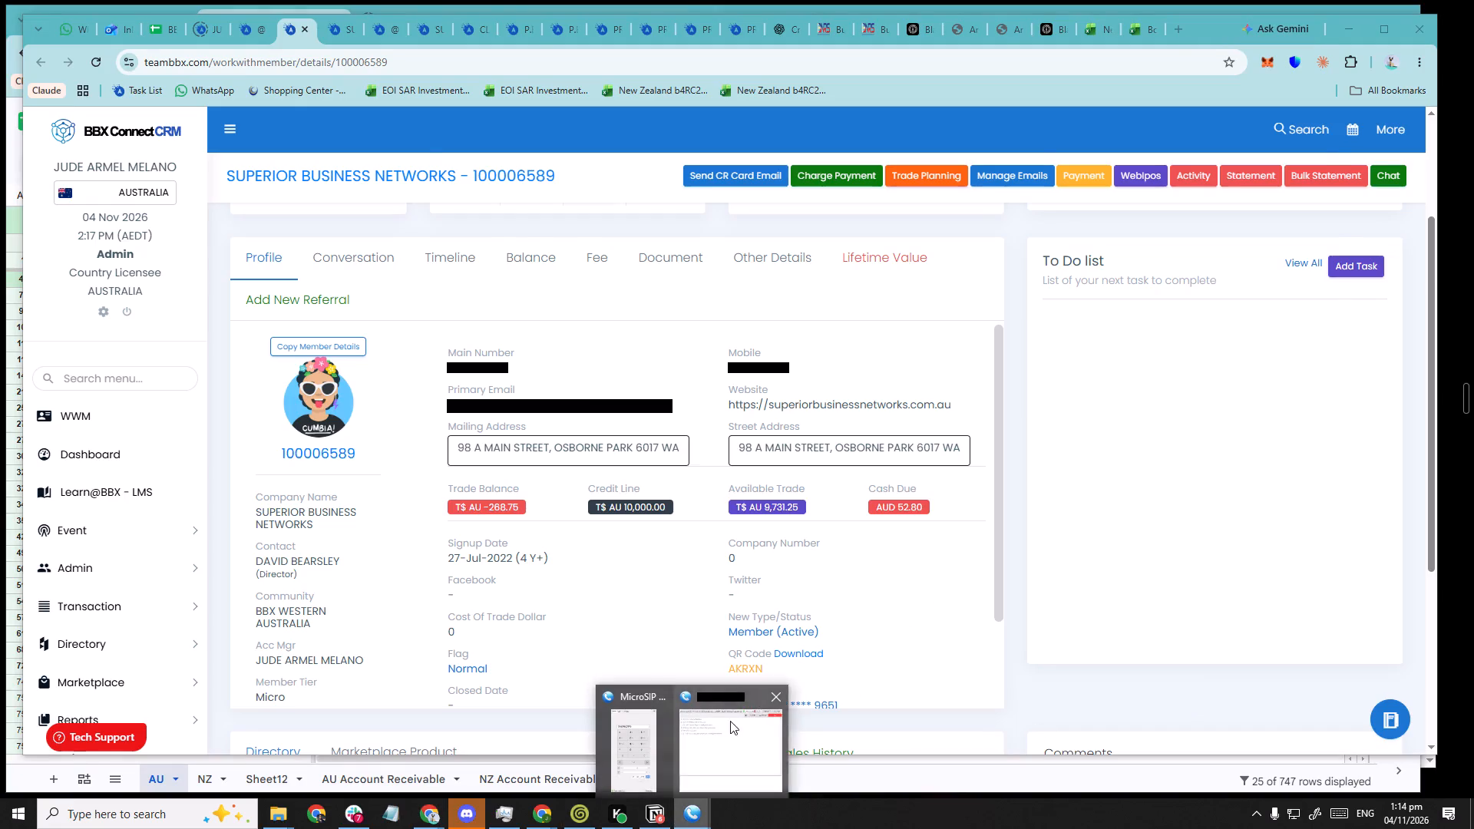
{"action": "left_click", "coordinate": [733, 730]}
{"action": "left_click", "coordinate": [993, 207]}
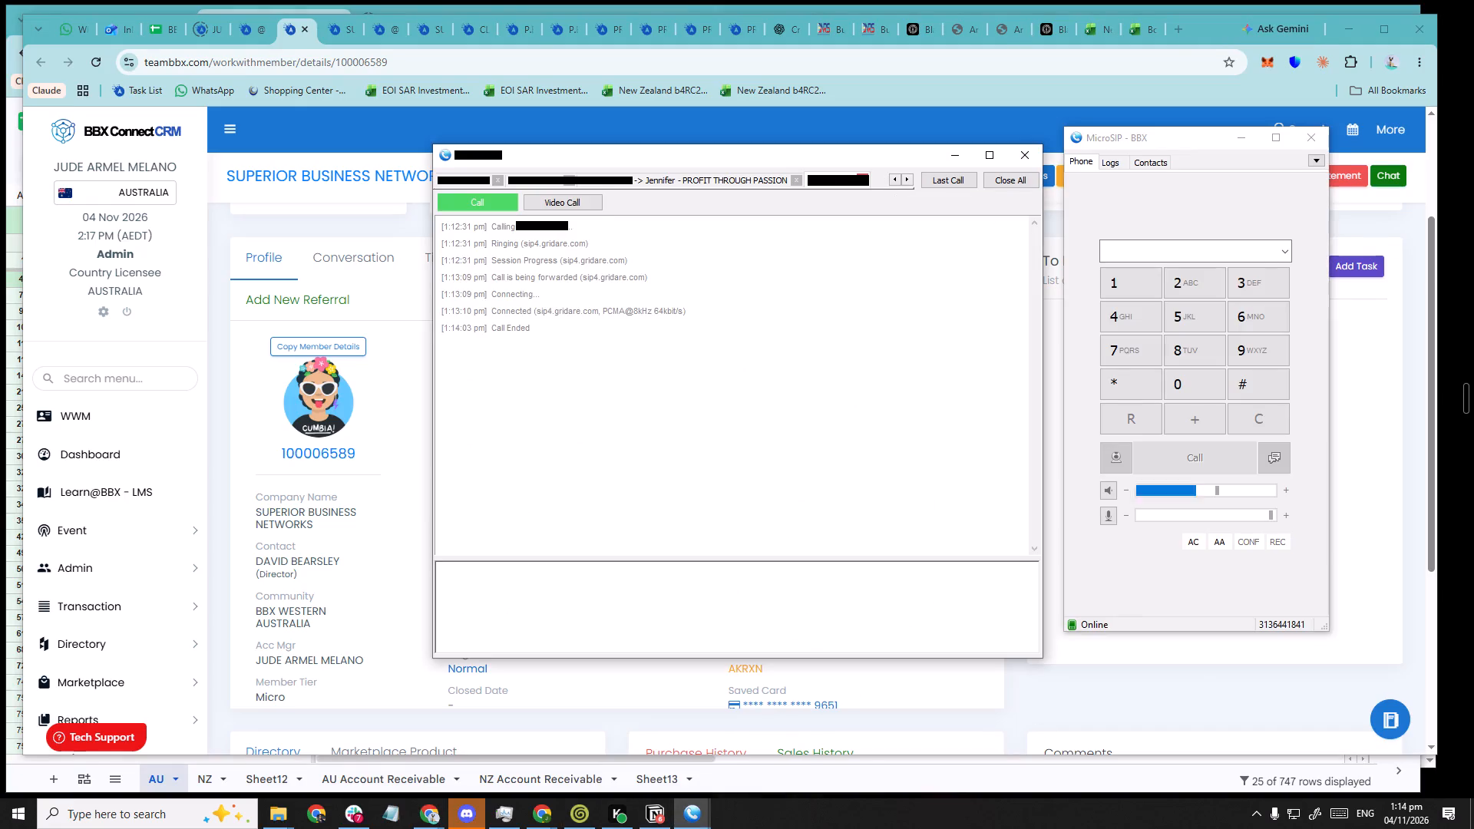
Return to the Superior Business Networks conversation entry and complete it as "LM. CALLED TO HAVE A QUICK CHECK IN AND DISCUSS THINGS ABOUT THE ACCOUNT. ASKED TO CALL BACK.".
{"action": "left_click", "coordinate": [347, 213]}
{"action": "left_click", "coordinate": [333, 38]}
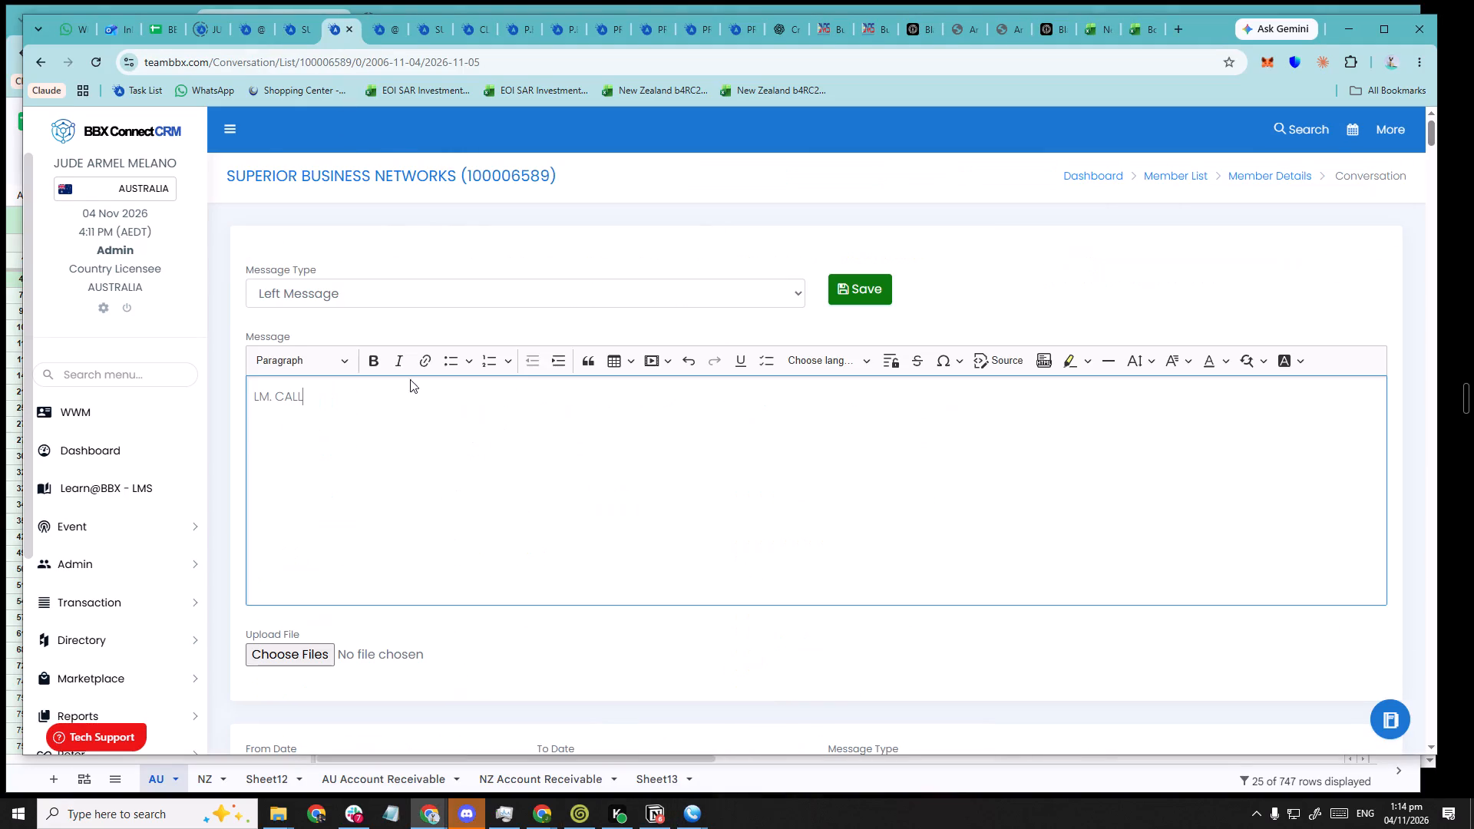
{"action": "left_click", "coordinate": [446, 430]}
{"action": "type", "text": "ED TO"}
{"action": "key", "text": "space"}
{"action": "type", "text": "HAVE A QUICK CHECK IN AND DISC"}
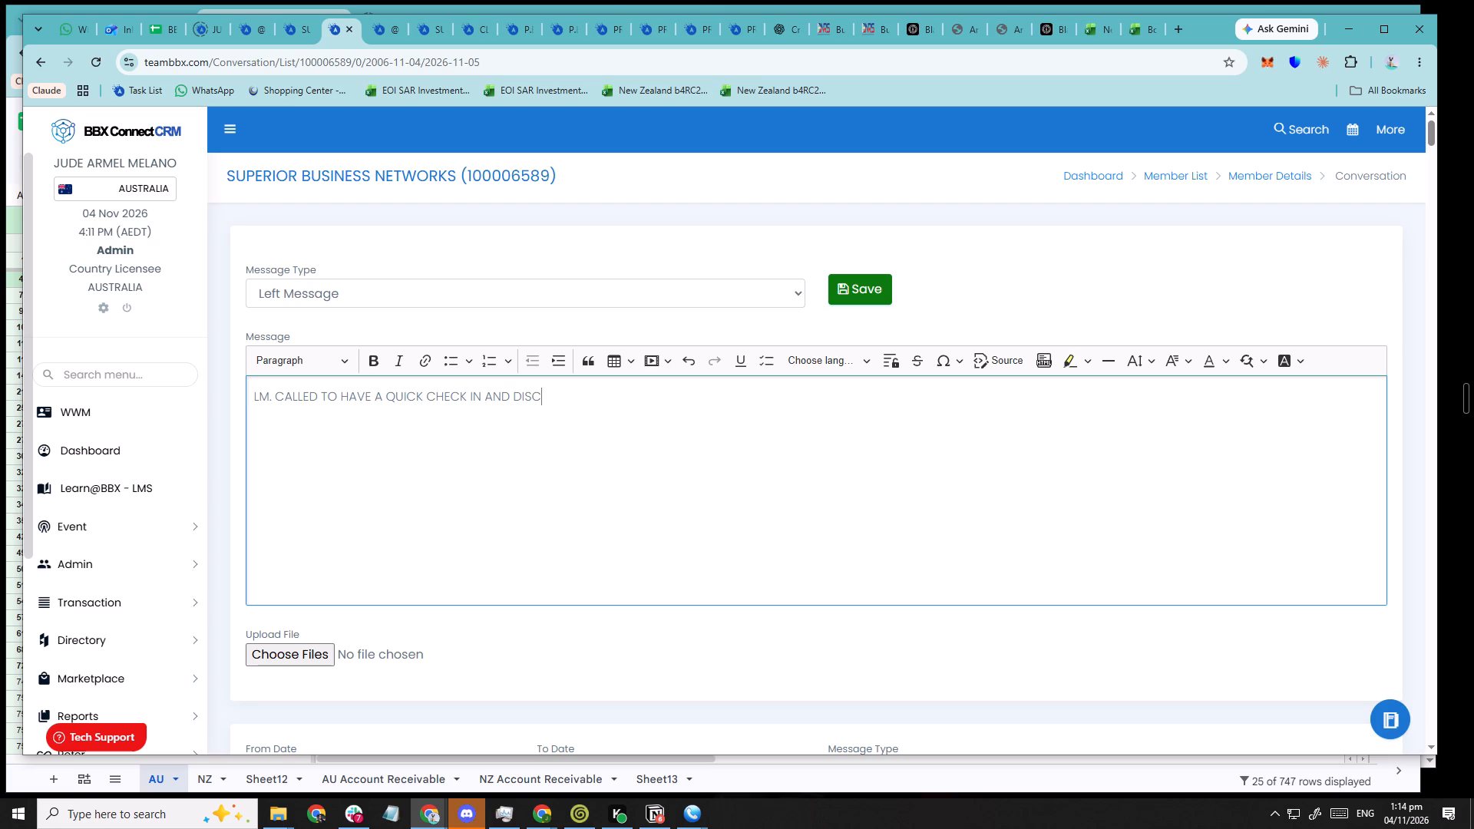
{"action": "type", "text": "USS THINGS AG"}
{"action": "key", "text": "BackSpace"}
{"action": "type", "text": "BOUT THE ACCOUNT. ASKE DOT"}
{"action": "key", "text": "BackSpace"}
{"action": "key", "text": "BackSpace"}
{"action": "key", "text": "BackSpace"}
{"action": "key", "text": "BackSpace"}
{"action": "type", "text": "D TO CALL BC"}
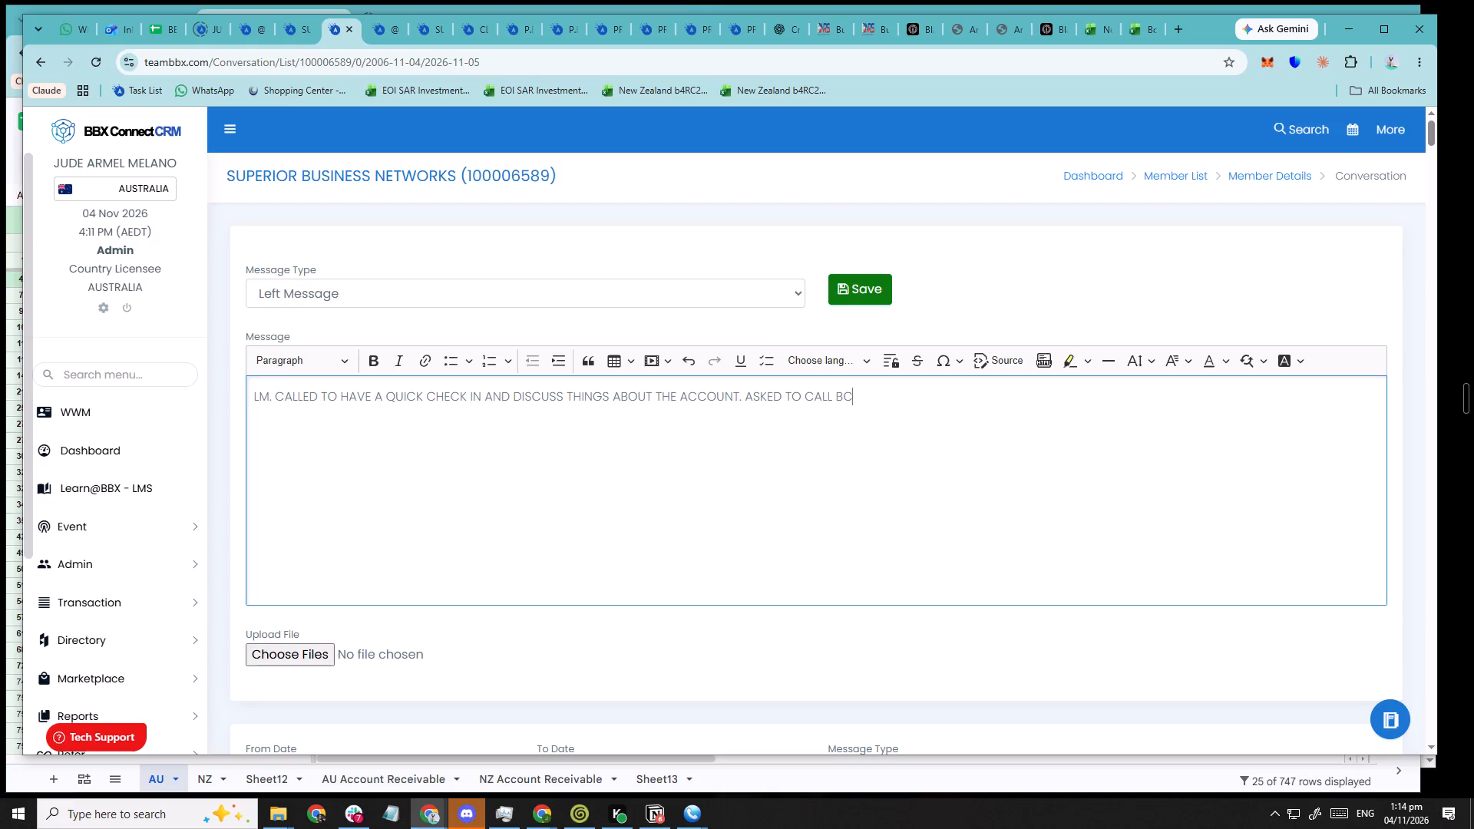
{"action": "key", "text": "BackSpace"}
{"action": "type", "text": "ACK."}
Save the Left Message conversation entry and check the reloaded conversation page.
{"action": "left_click", "coordinate": [862, 309]}
{"action": "left_click", "coordinate": [860, 296]}
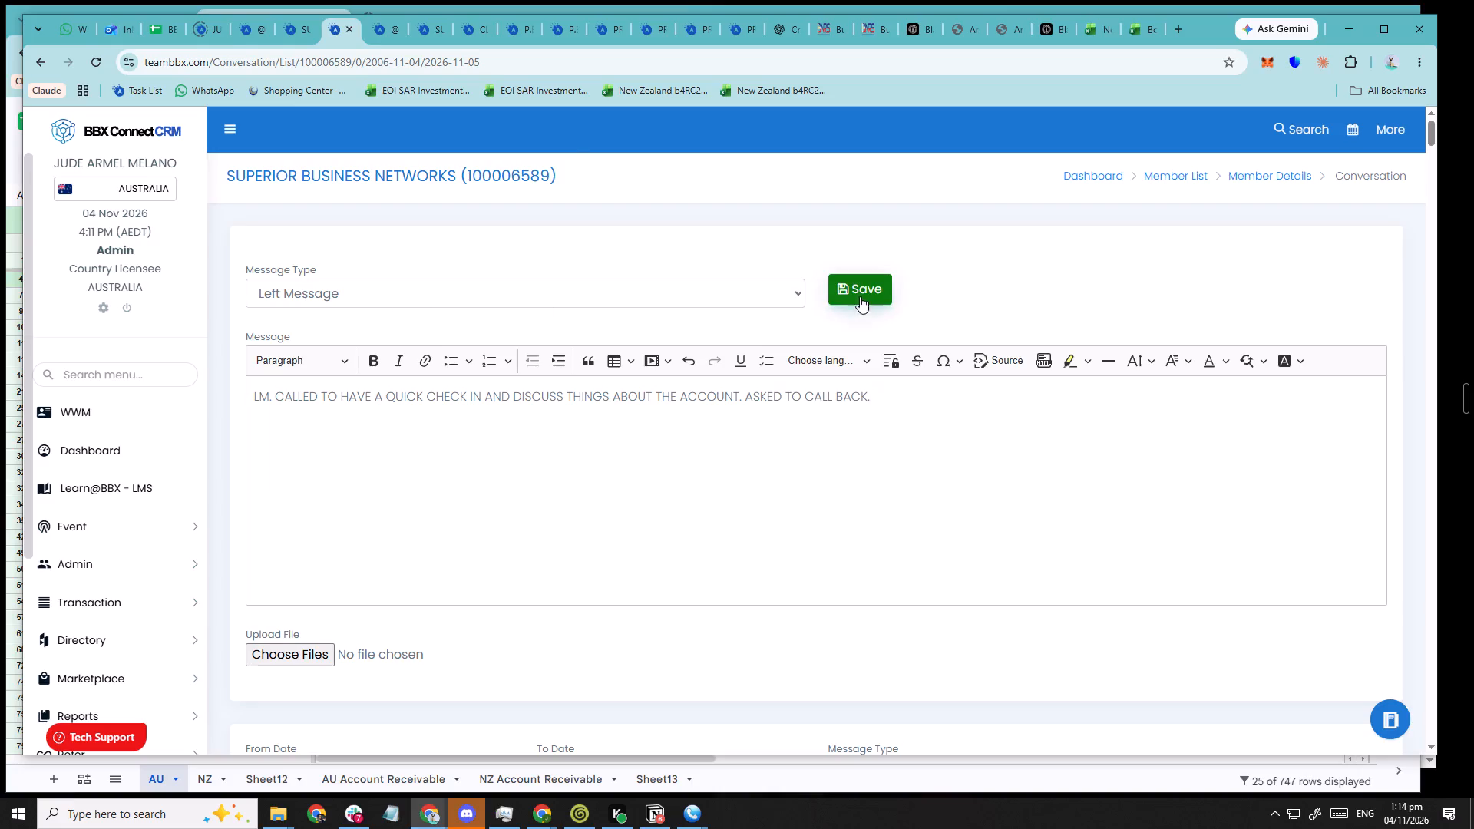
{"action": "left_click", "coordinate": [284, 27]}
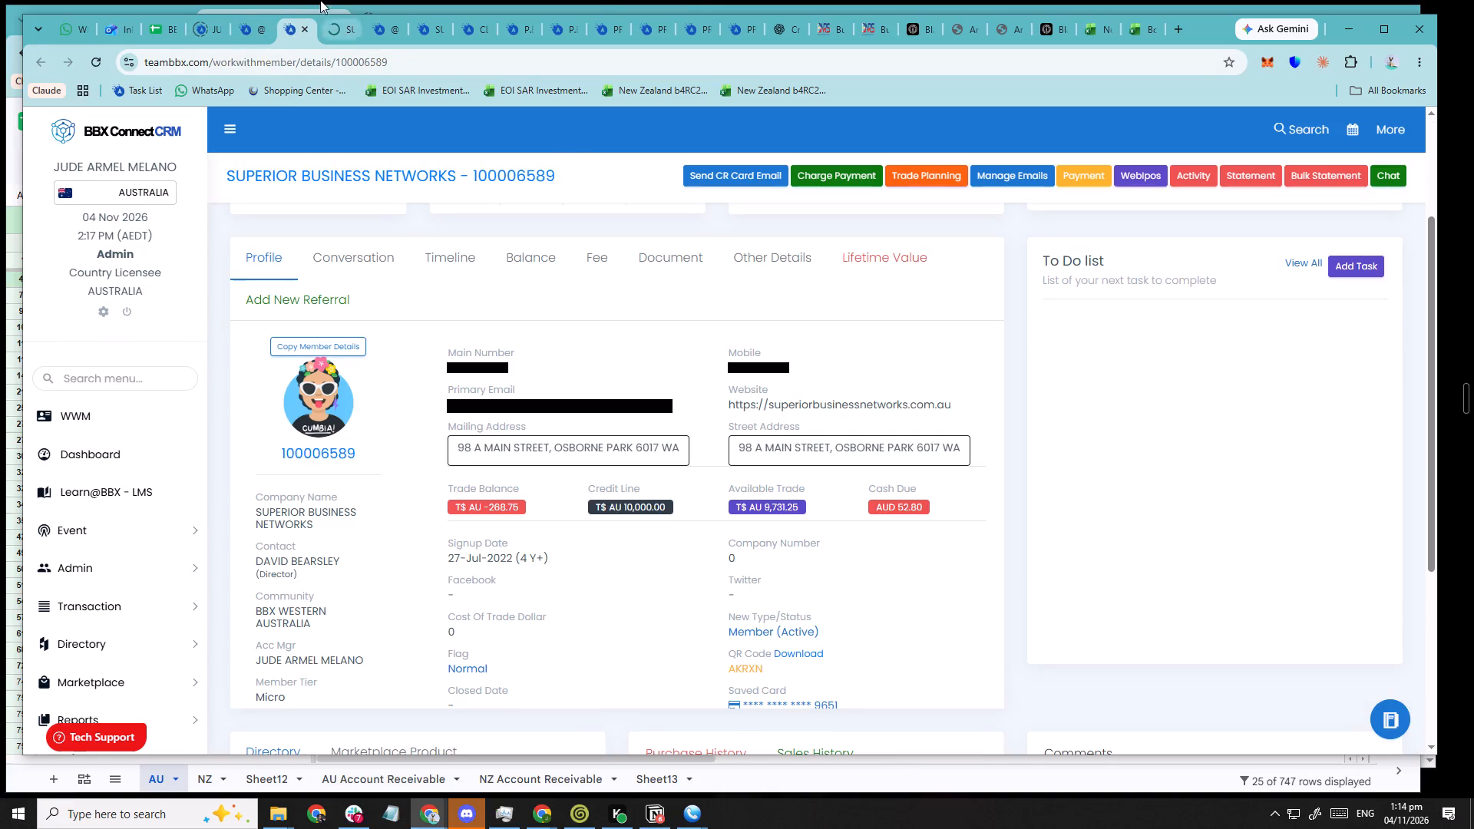
{"action": "left_click", "coordinate": [336, 25]}
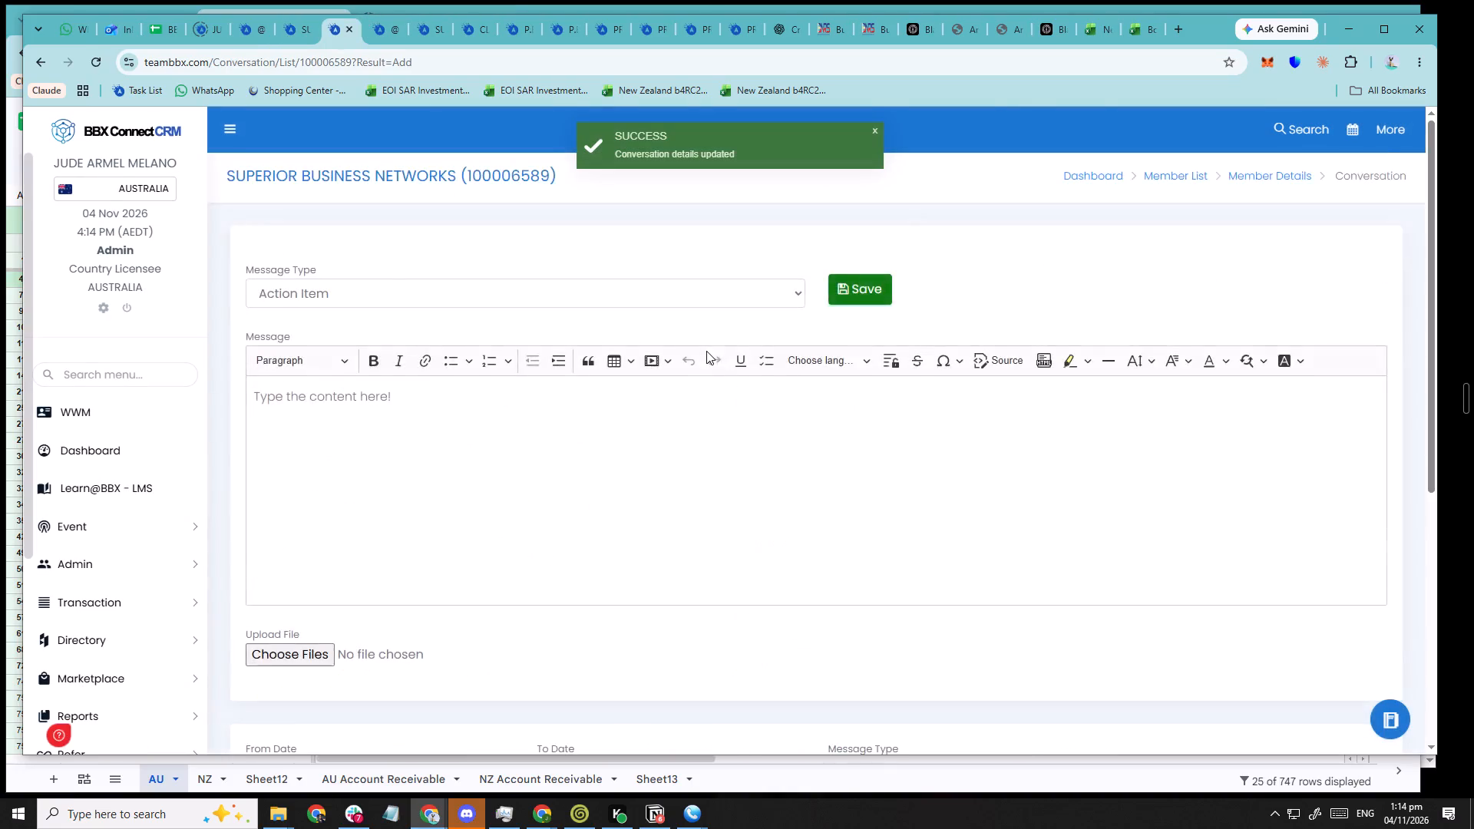
{"action": "scroll", "coordinate": [706, 352], "scroll_direction": "down", "scroll_amount": 7}
Close the finished Superior Business Networks conversation, directory listing and member details pages.
{"action": "key", "text": "ctrl+w"}
{"action": "key", "text": "ctrl+w"}
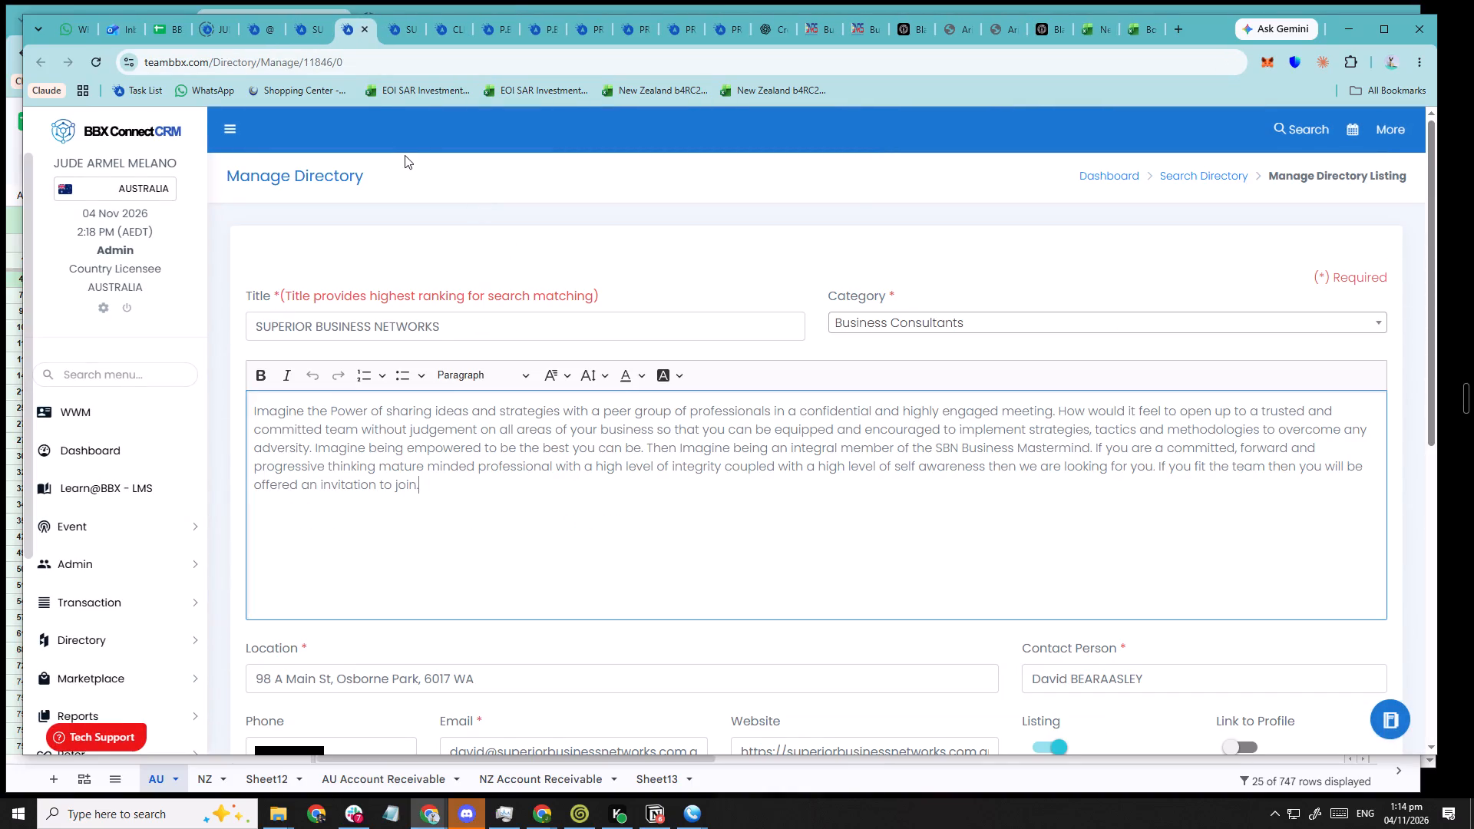
{"action": "key", "text": "ctrl+w"}
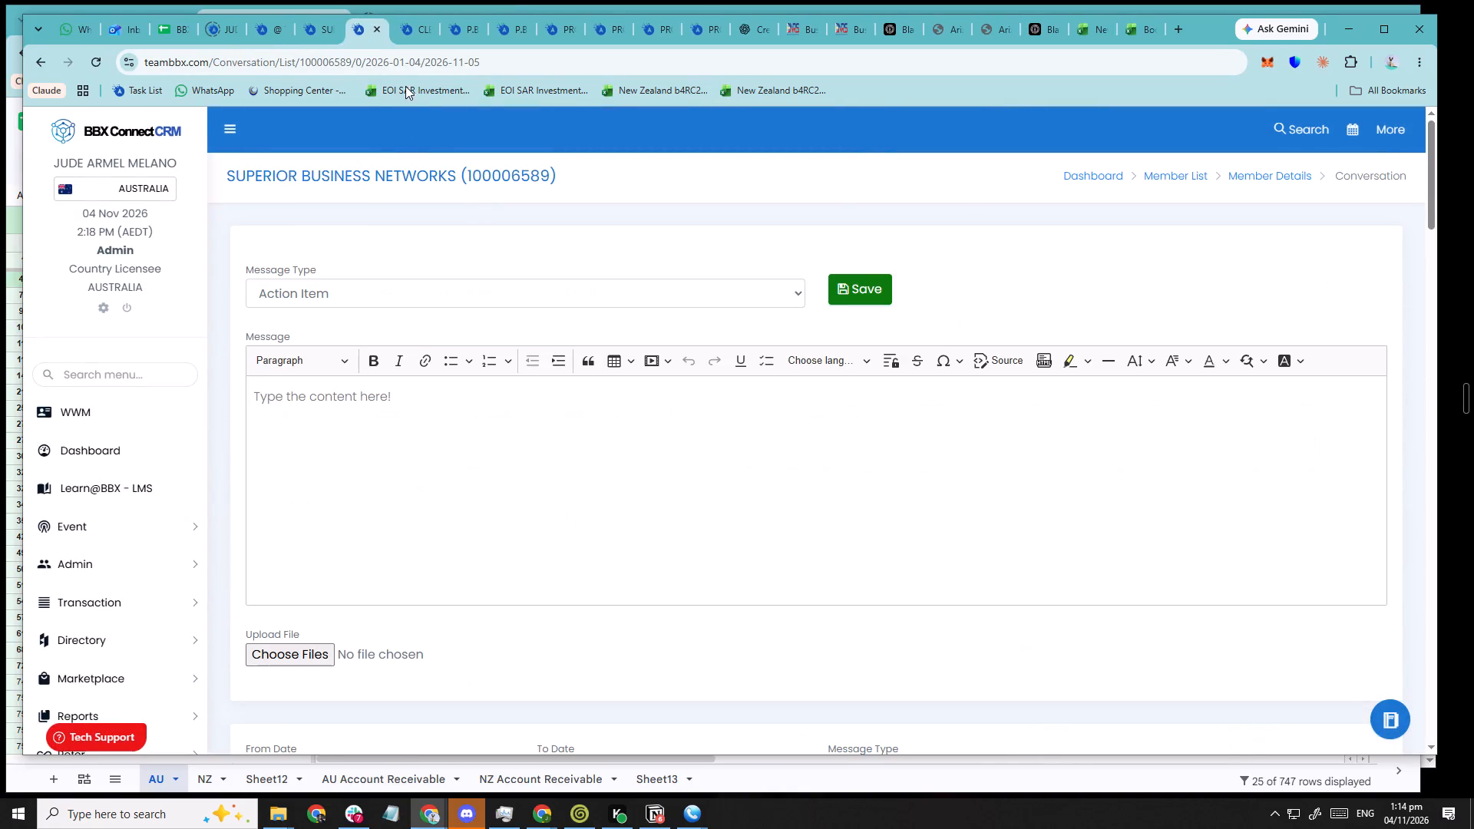
{"action": "key", "text": "ctrl+w"}
{"action": "left_click", "coordinate": [354, 32]}
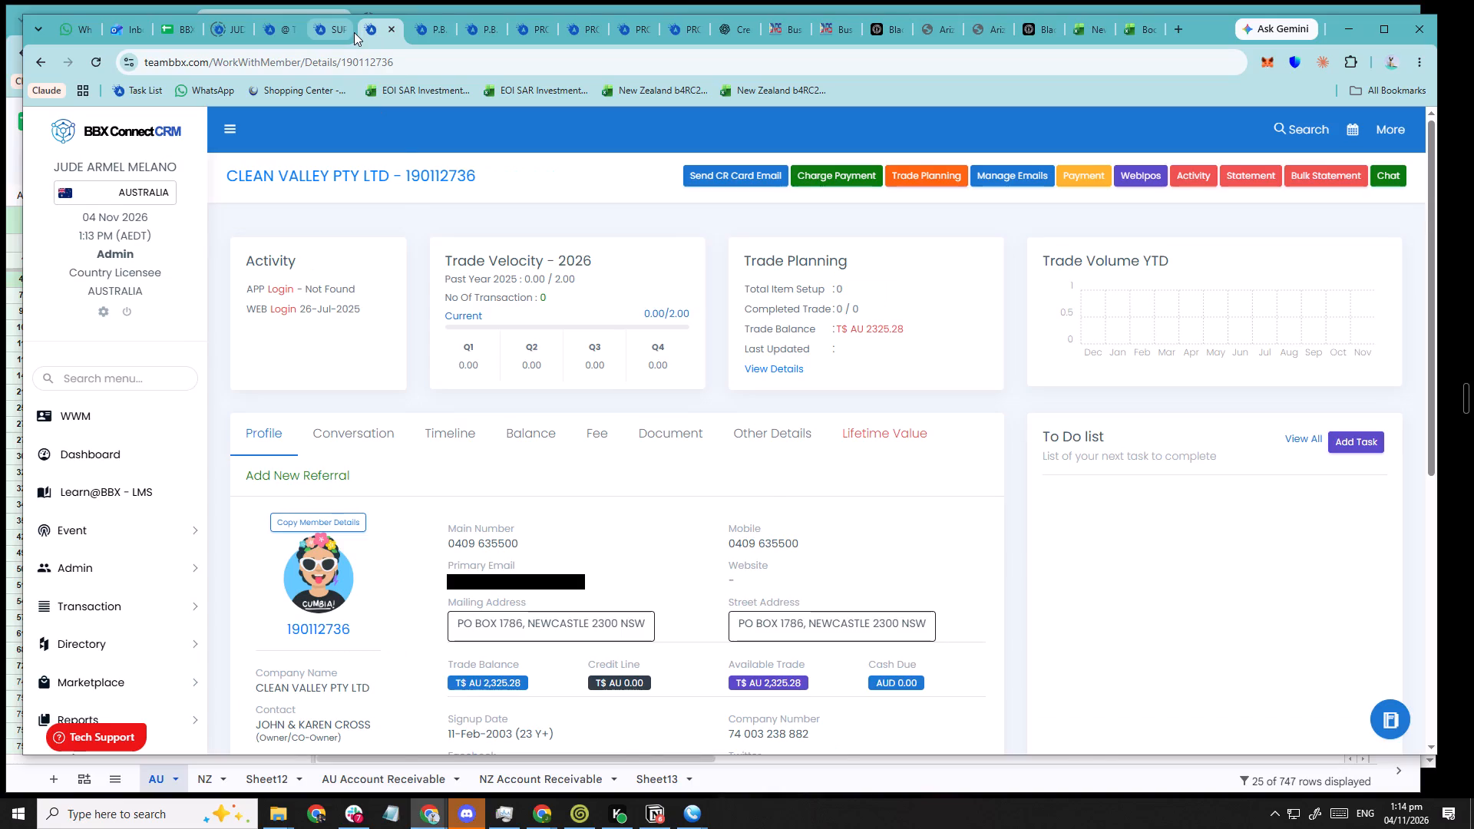
{"action": "key", "text": "ctrl+w"}
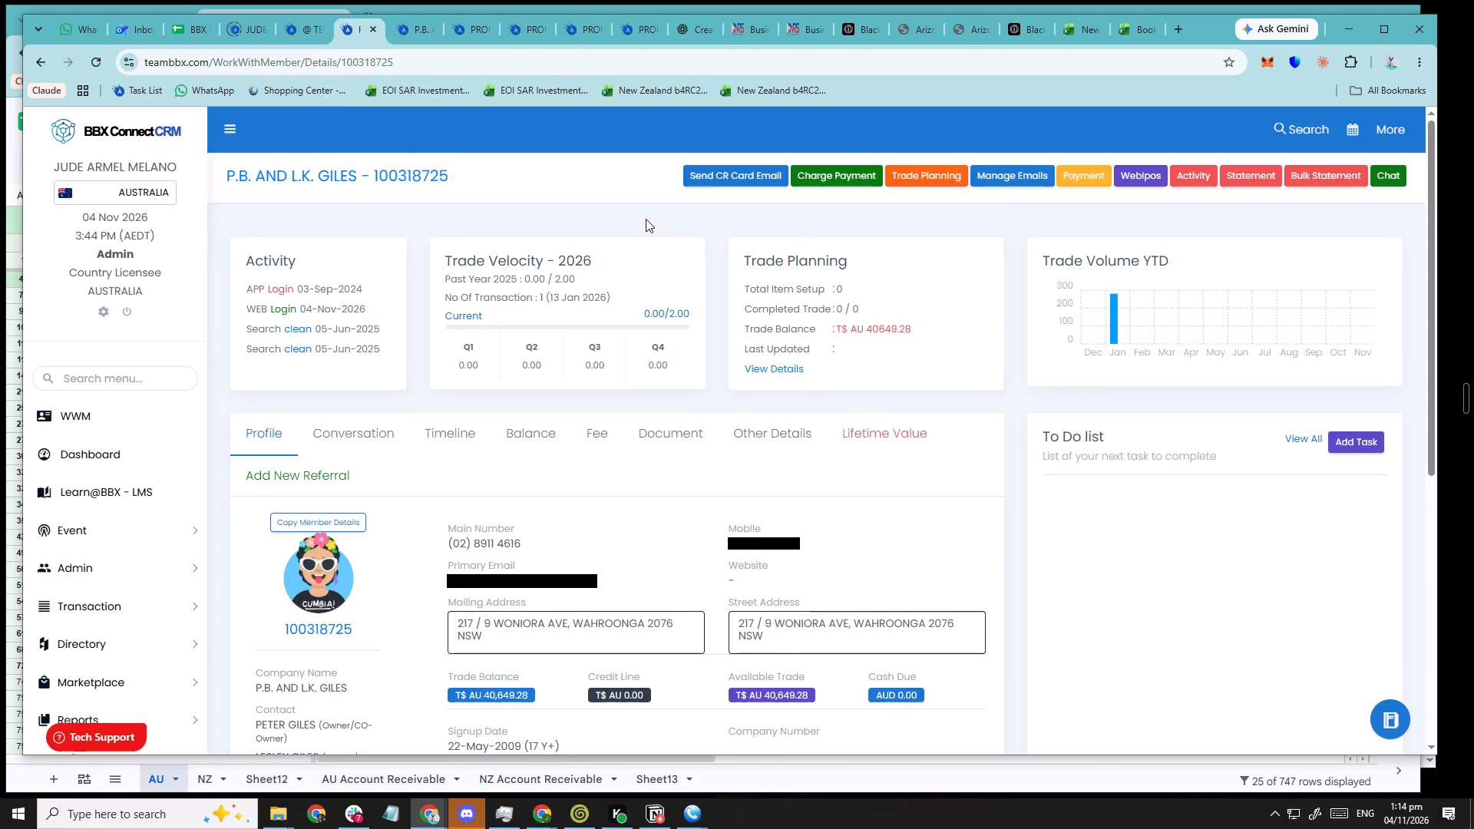
Reopen the closed Clean Valley Pty Ltd page, leaving only the Superior Business Networks member details page closed.
{"action": "key", "text": "ctrl+shift+t"}
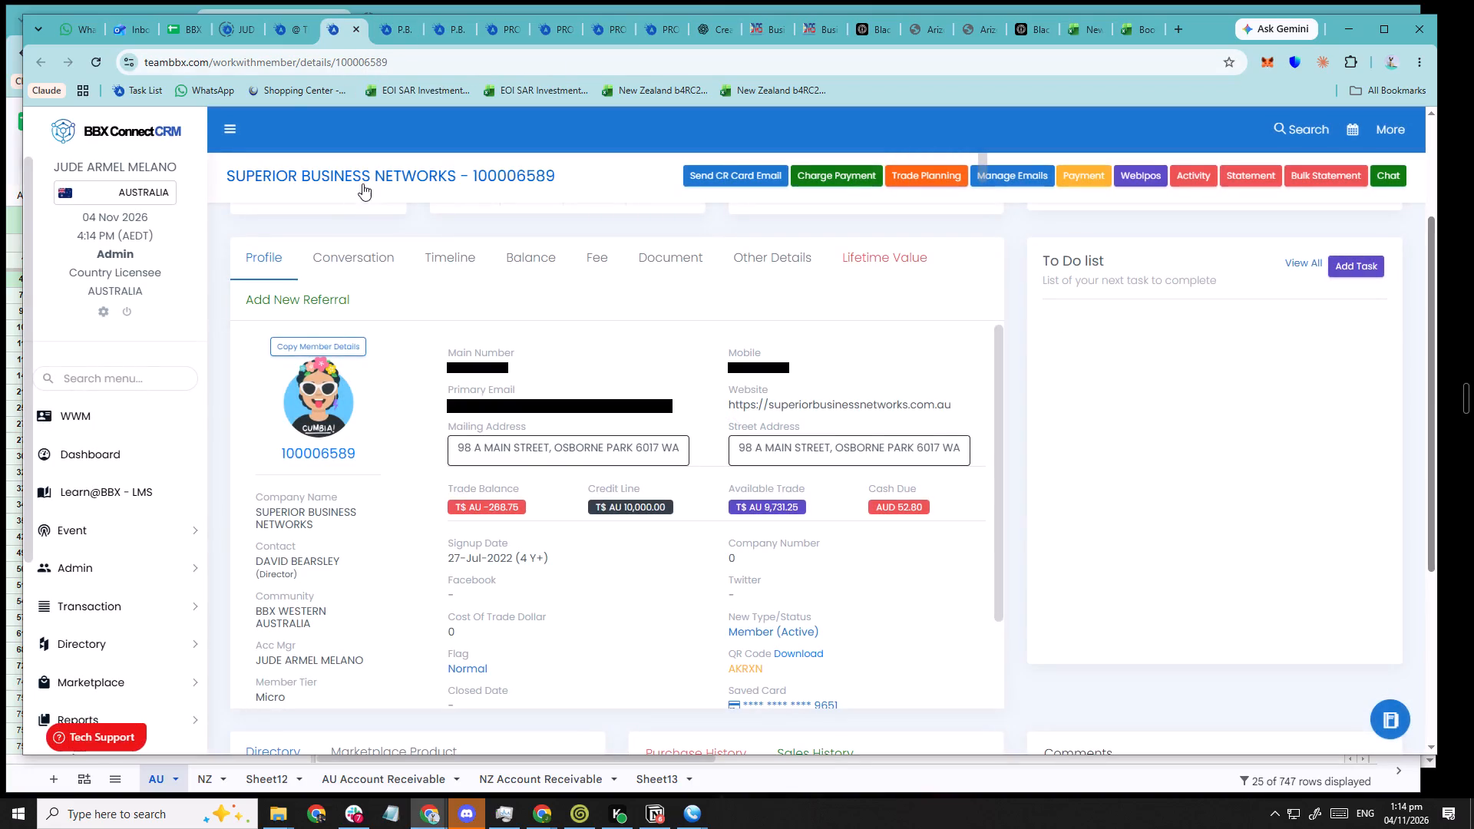
{"action": "key", "text": "ctrl+shift+t"}
{"action": "left_click", "coordinate": [316, 21]}
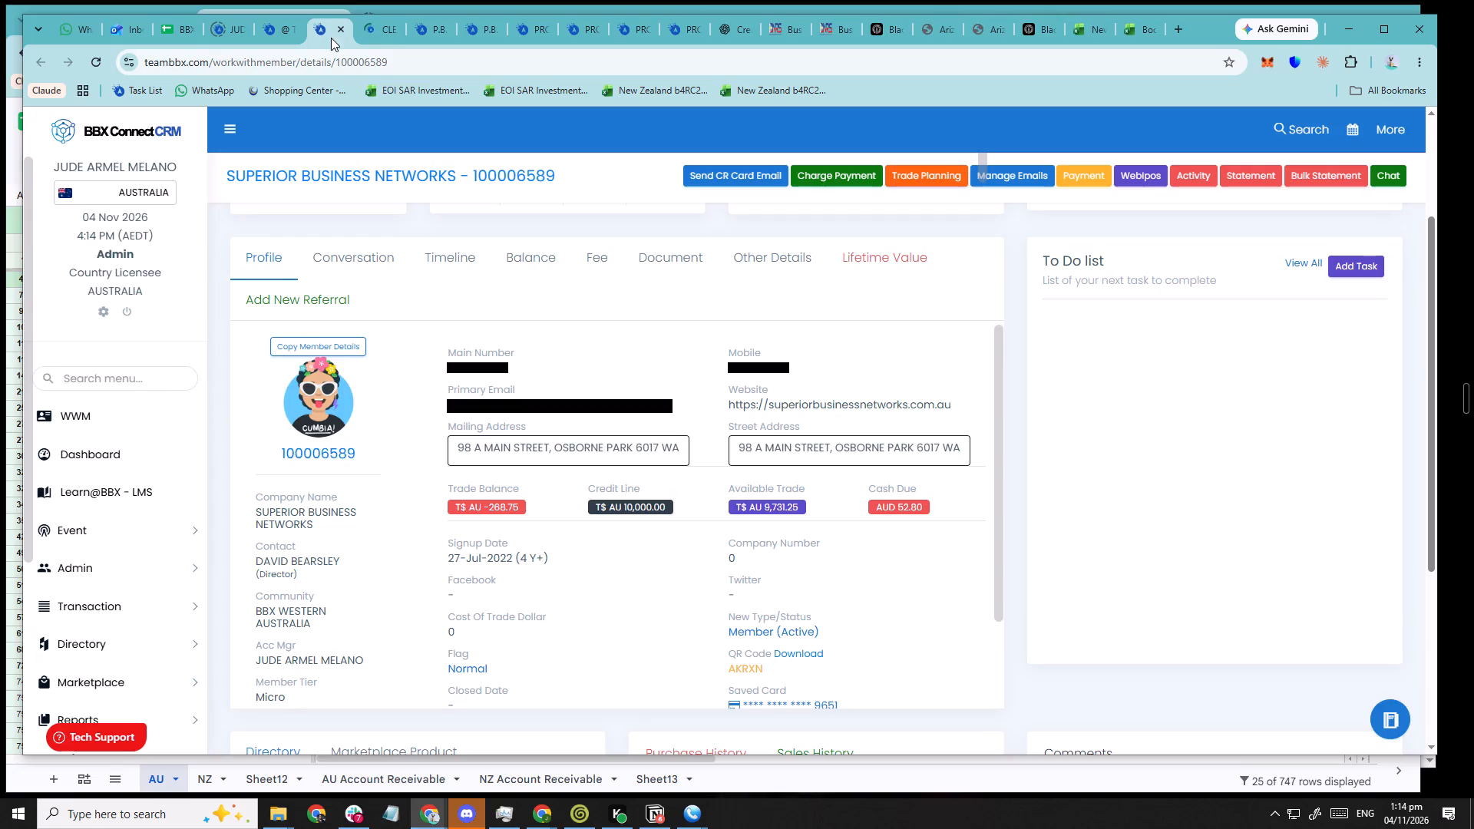
{"action": "left_click", "coordinate": [338, 33]}
Return to the Priority Contact report and open the details of the auctioneer member in the filtered results.
{"action": "left_click", "coordinate": [276, 31]}
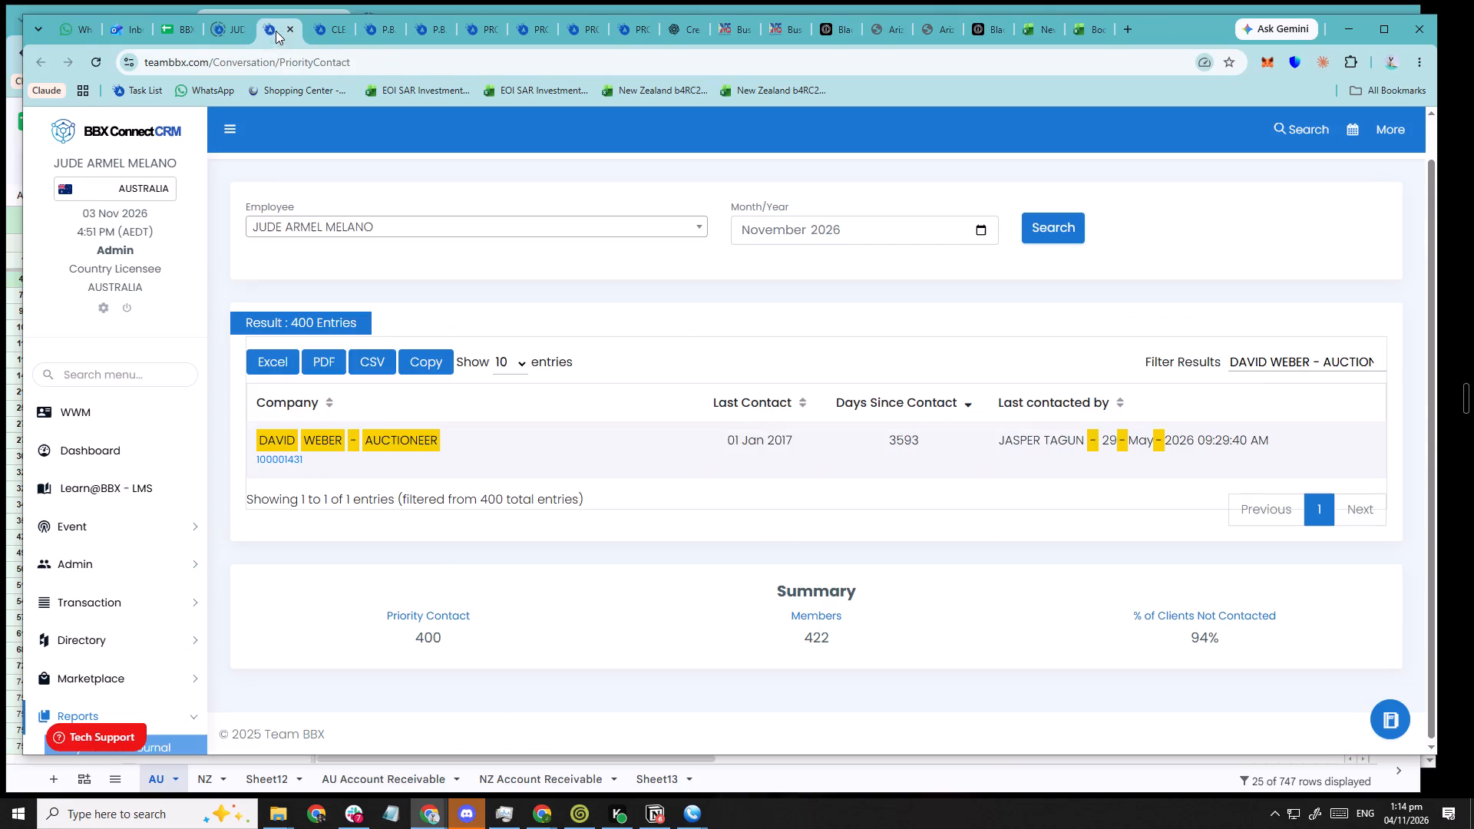
{"action": "left_click", "coordinate": [331, 438]}
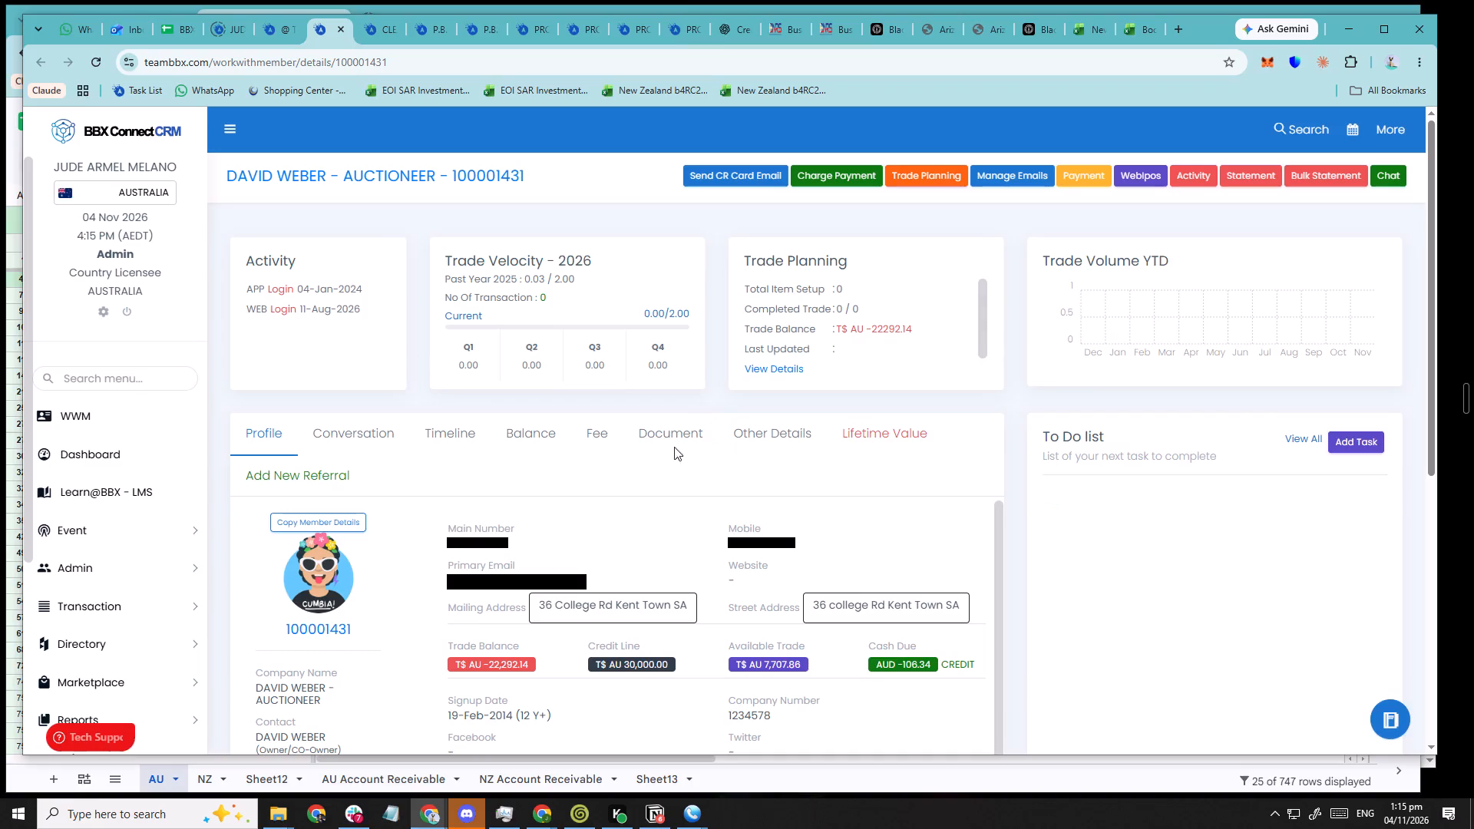
Look over the auctioneer's member details and open the member's directory listing and conversation records.
{"action": "scroll", "coordinate": [1079, 378], "scroll_direction": "down", "scroll_amount": 6}
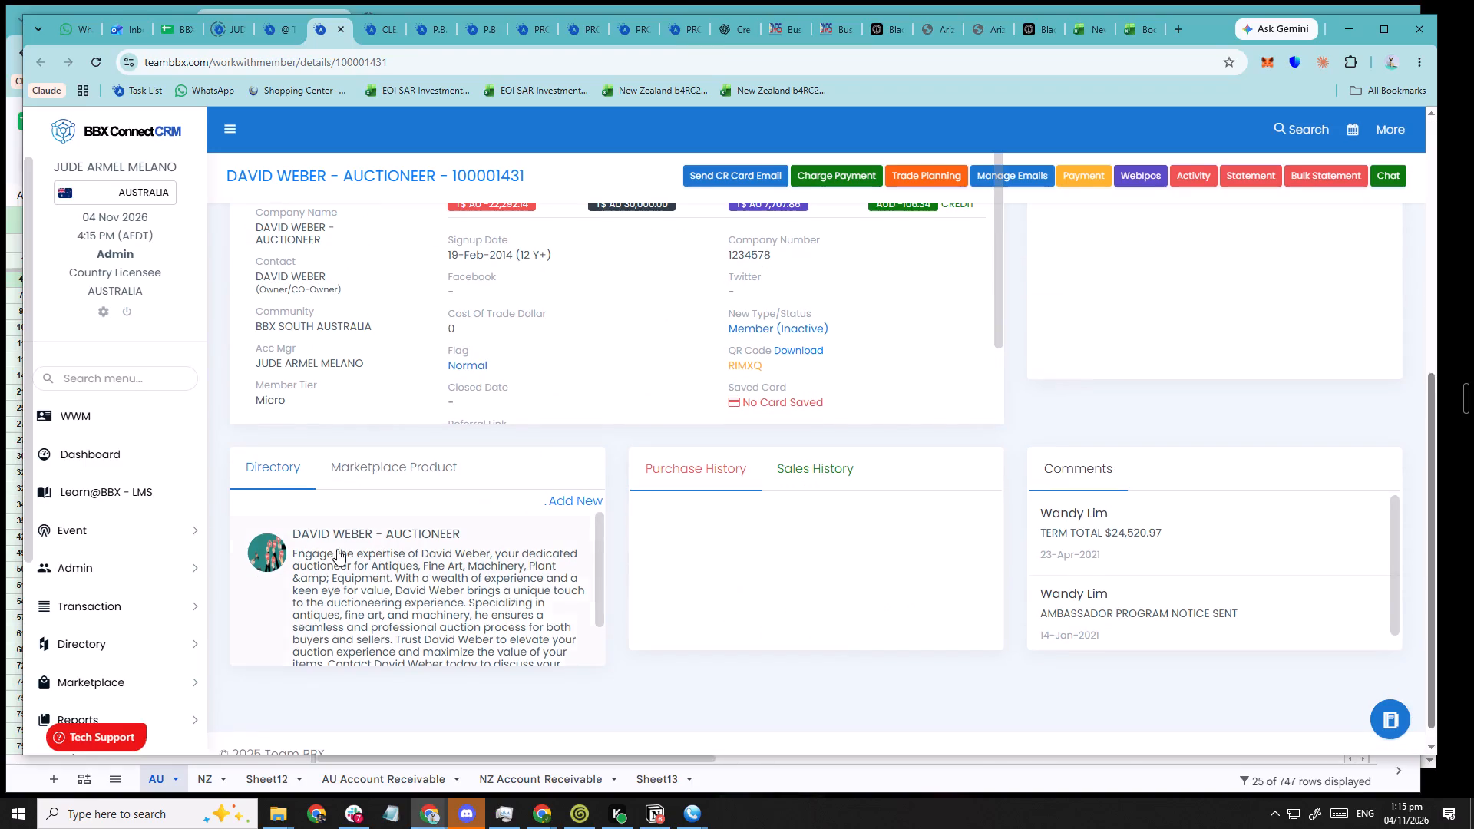
{"action": "left_click", "coordinate": [369, 586], "text": "ctrl"}
{"action": "scroll", "coordinate": [717, 459], "scroll_direction": "up", "scroll_amount": 5}
{"action": "left_click", "coordinate": [350, 353], "text": "ctrl"}
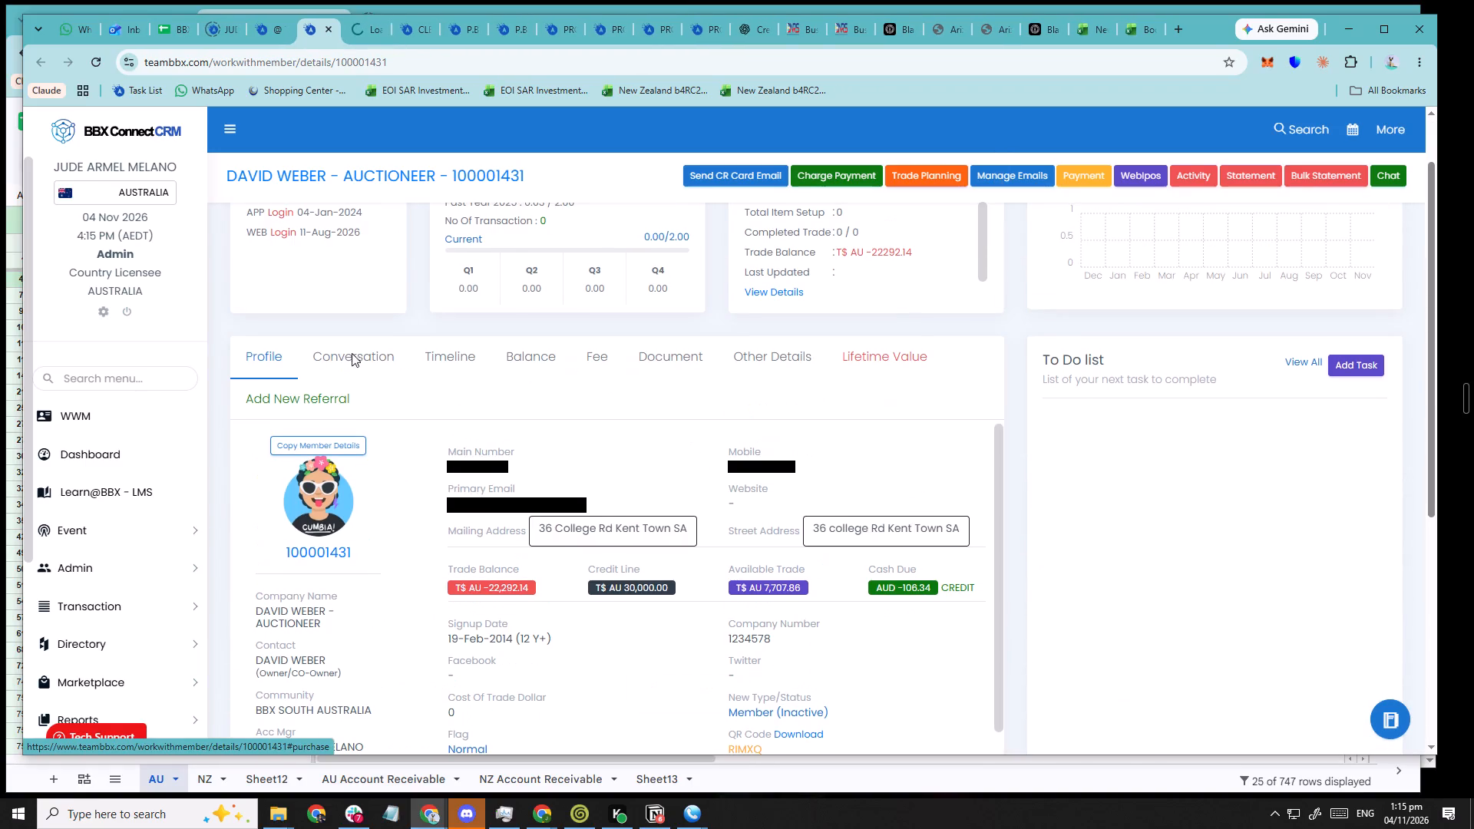
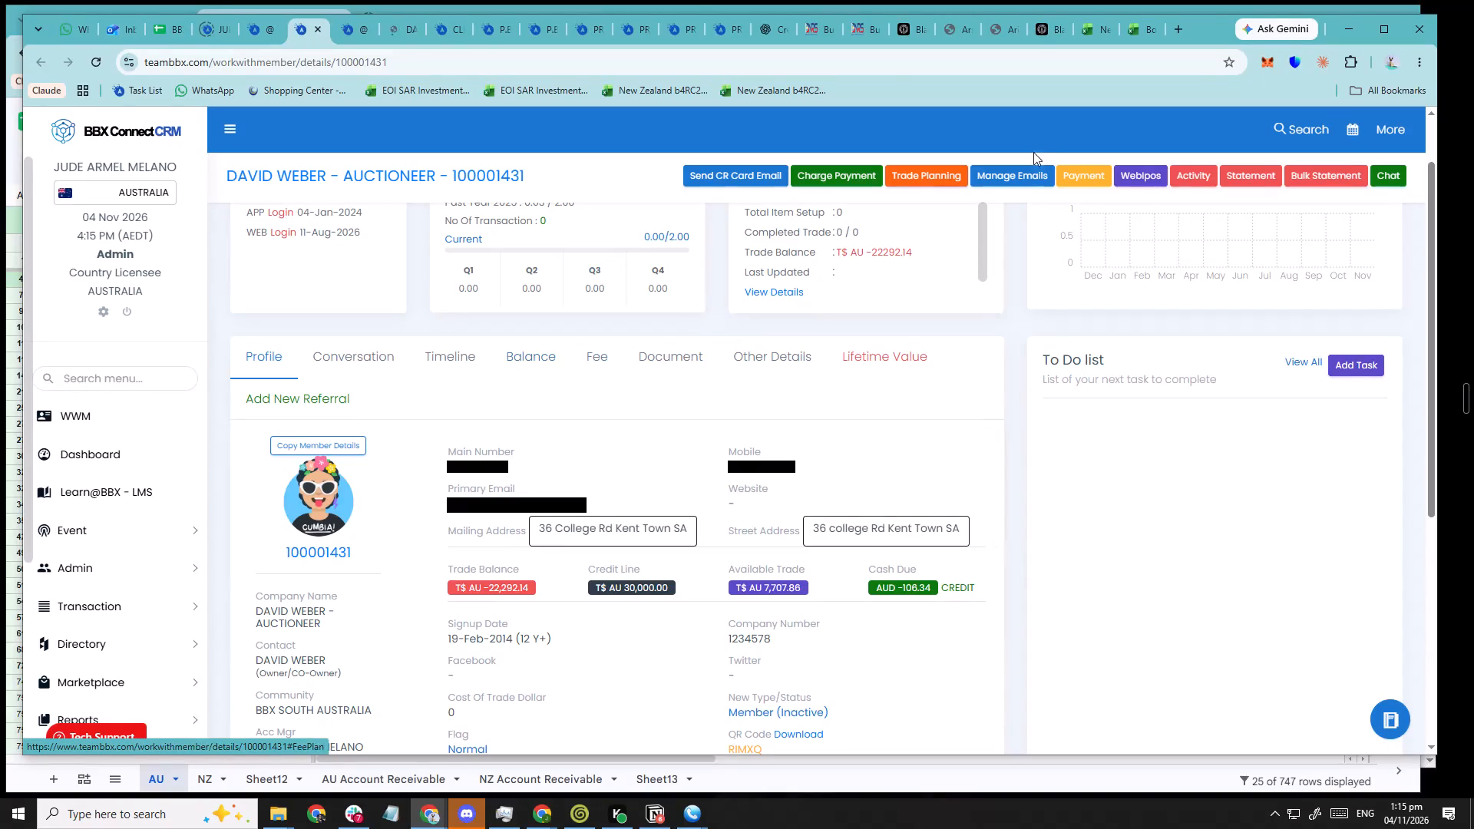
Open the auctioneer's transaction activity, show the transactions from Nov-2022 onward, and review the listed trades.
{"action": "left_click", "coordinate": [1183, 168], "text": "ctrl"}
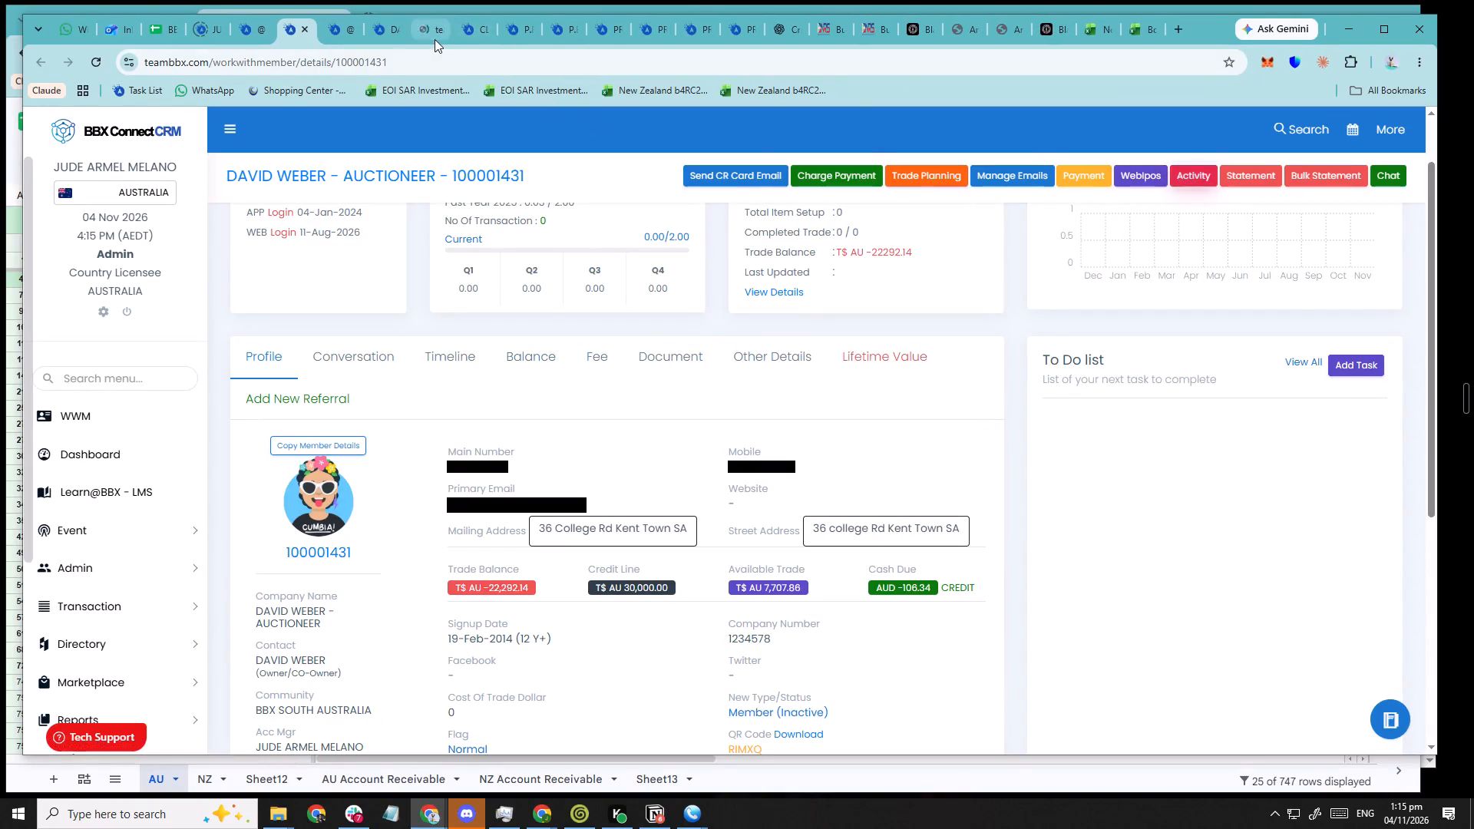
{"action": "left_click", "coordinate": [432, 38]}
{"action": "left_click", "coordinate": [1372, 401]}
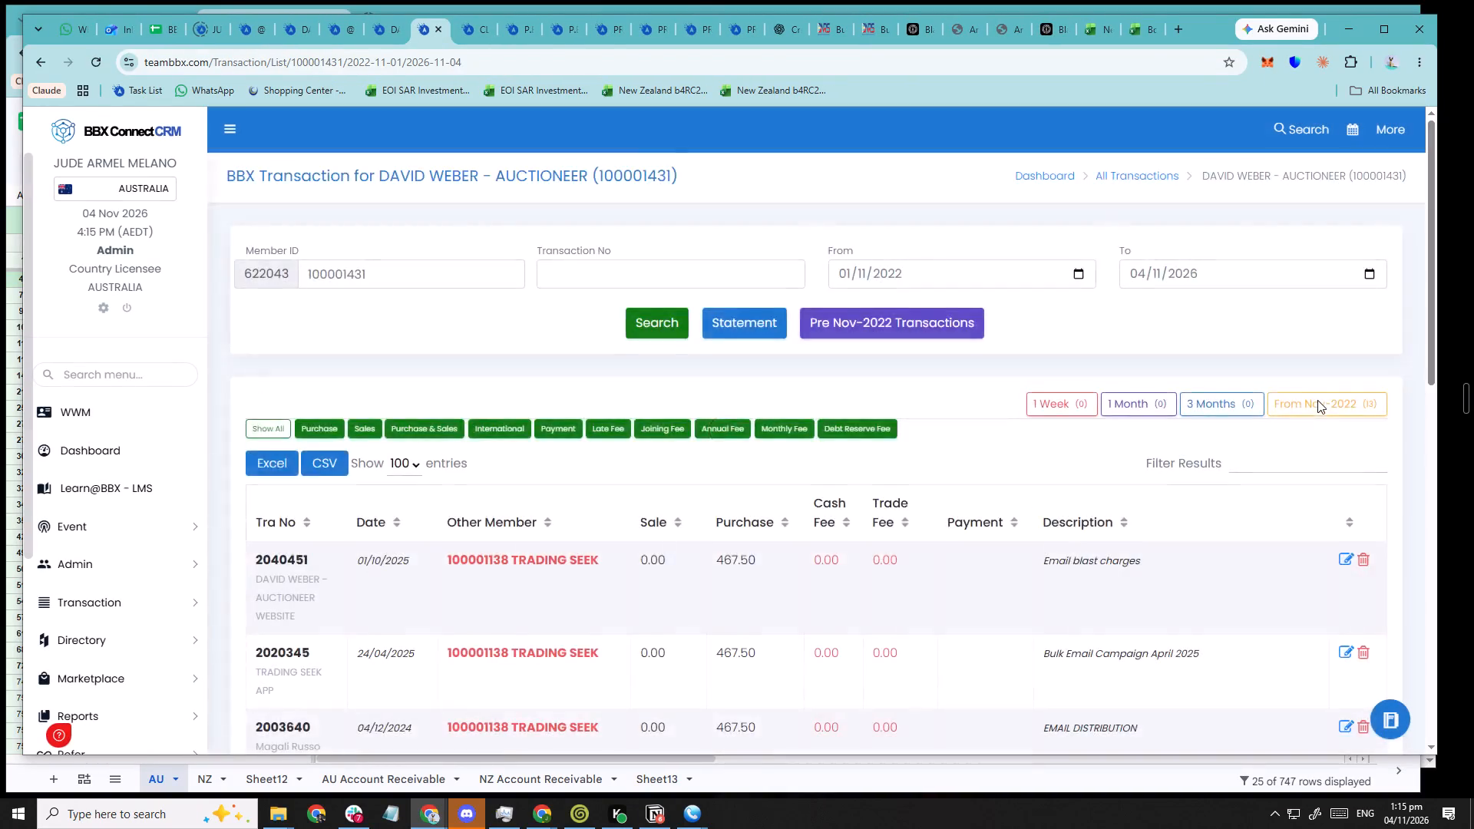
{"action": "scroll", "coordinate": [1317, 400], "scroll_direction": "down", "scroll_amount": 4}
{"action": "scroll", "coordinate": [1307, 410], "scroll_direction": "up", "scroll_amount": 1}
{"action": "scroll", "coordinate": [1306, 410], "scroll_direction": "down", "scroll_amount": 1}
{"action": "scroll", "coordinate": [1293, 416], "scroll_direction": "up", "scroll_amount": 2}
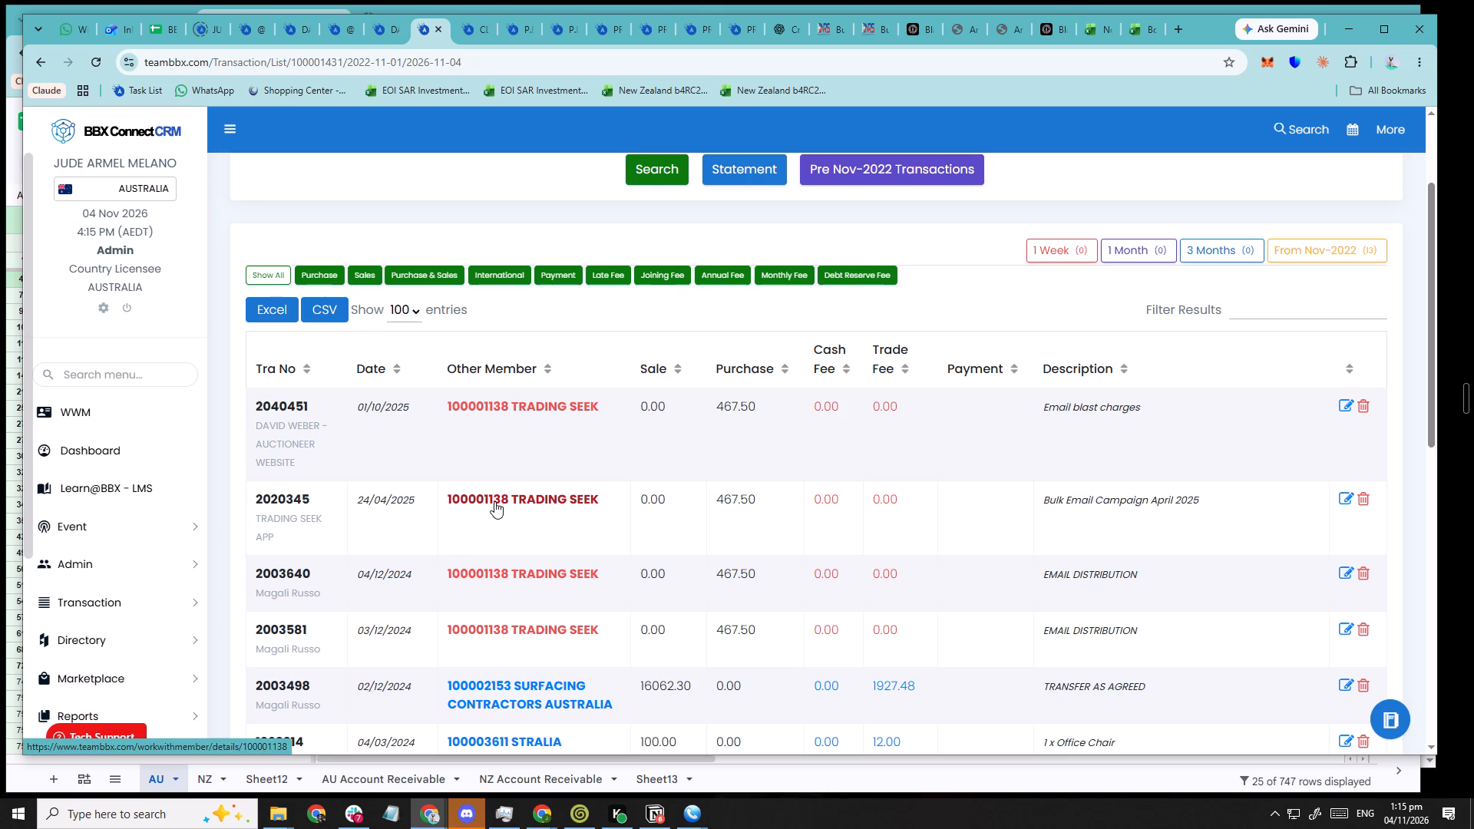
{"action": "scroll", "coordinate": [484, 507], "scroll_direction": "down", "scroll_amount": 2}
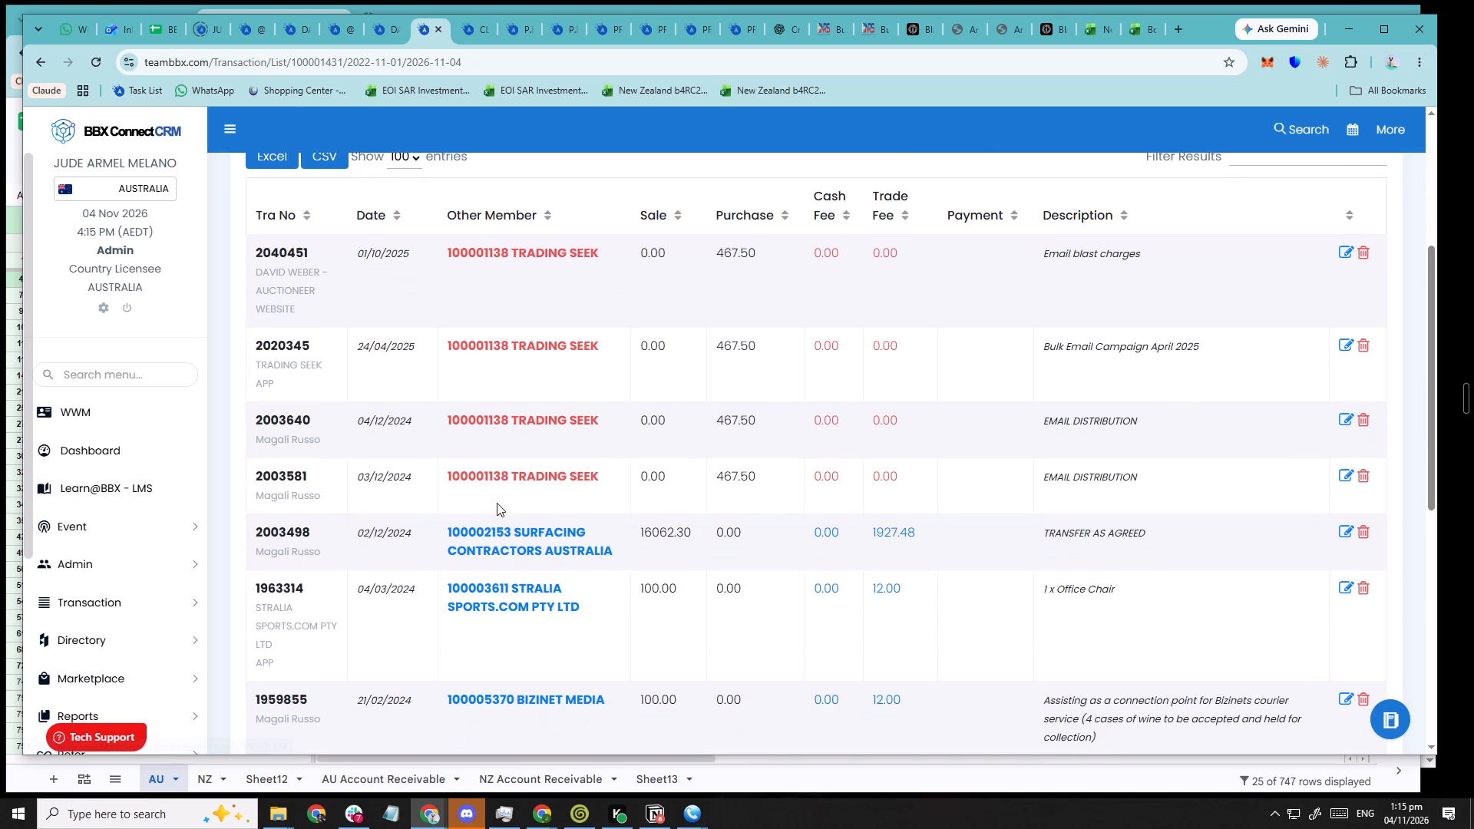
{"action": "scroll", "coordinate": [509, 498], "scroll_direction": "down", "scroll_amount": 5}
{"action": "scroll", "coordinate": [503, 503], "scroll_direction": "up", "scroll_amount": 12}
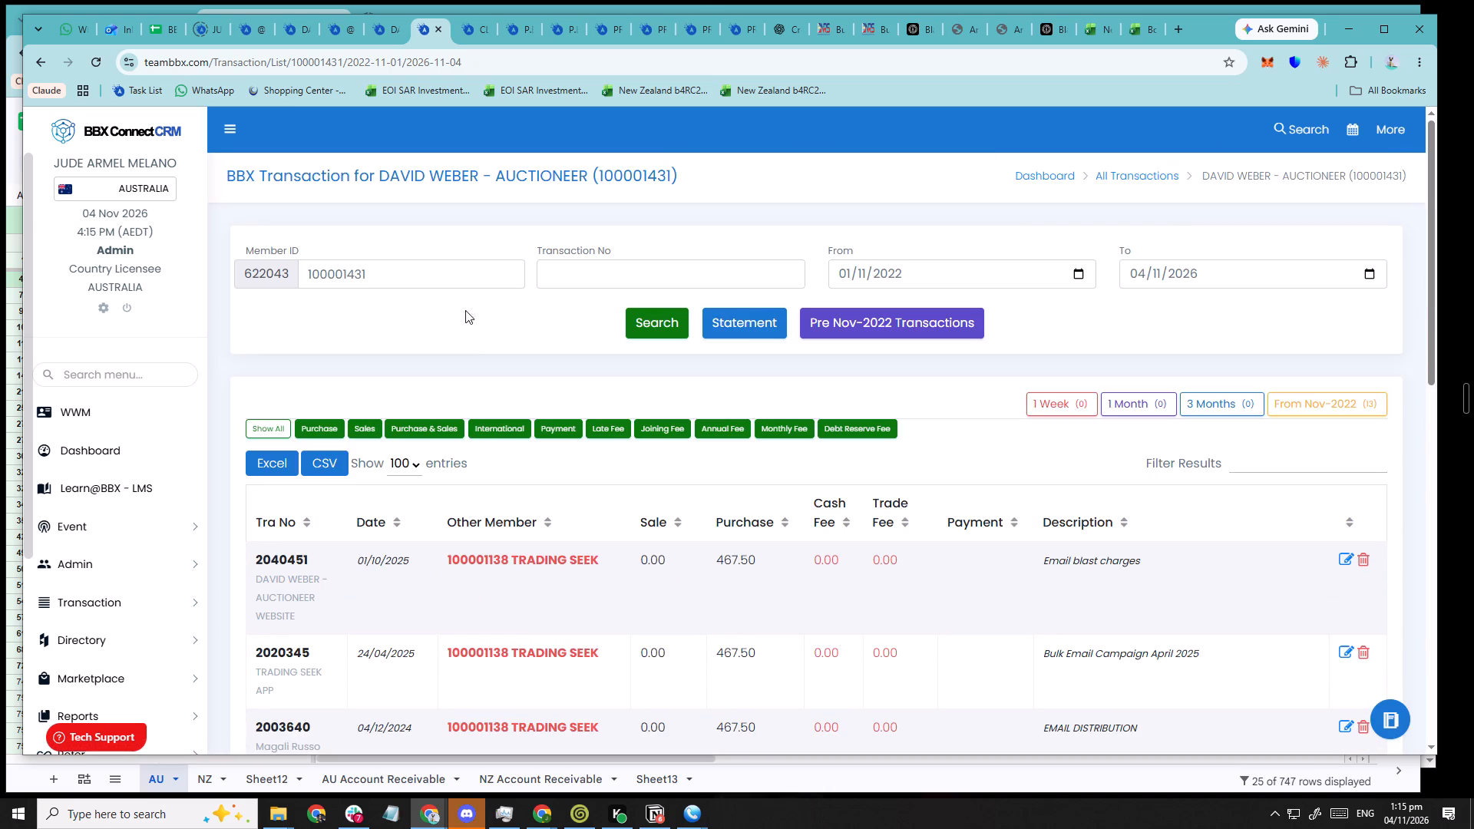
{"action": "scroll", "coordinate": [514, 615], "scroll_direction": "down", "scroll_amount": 2}
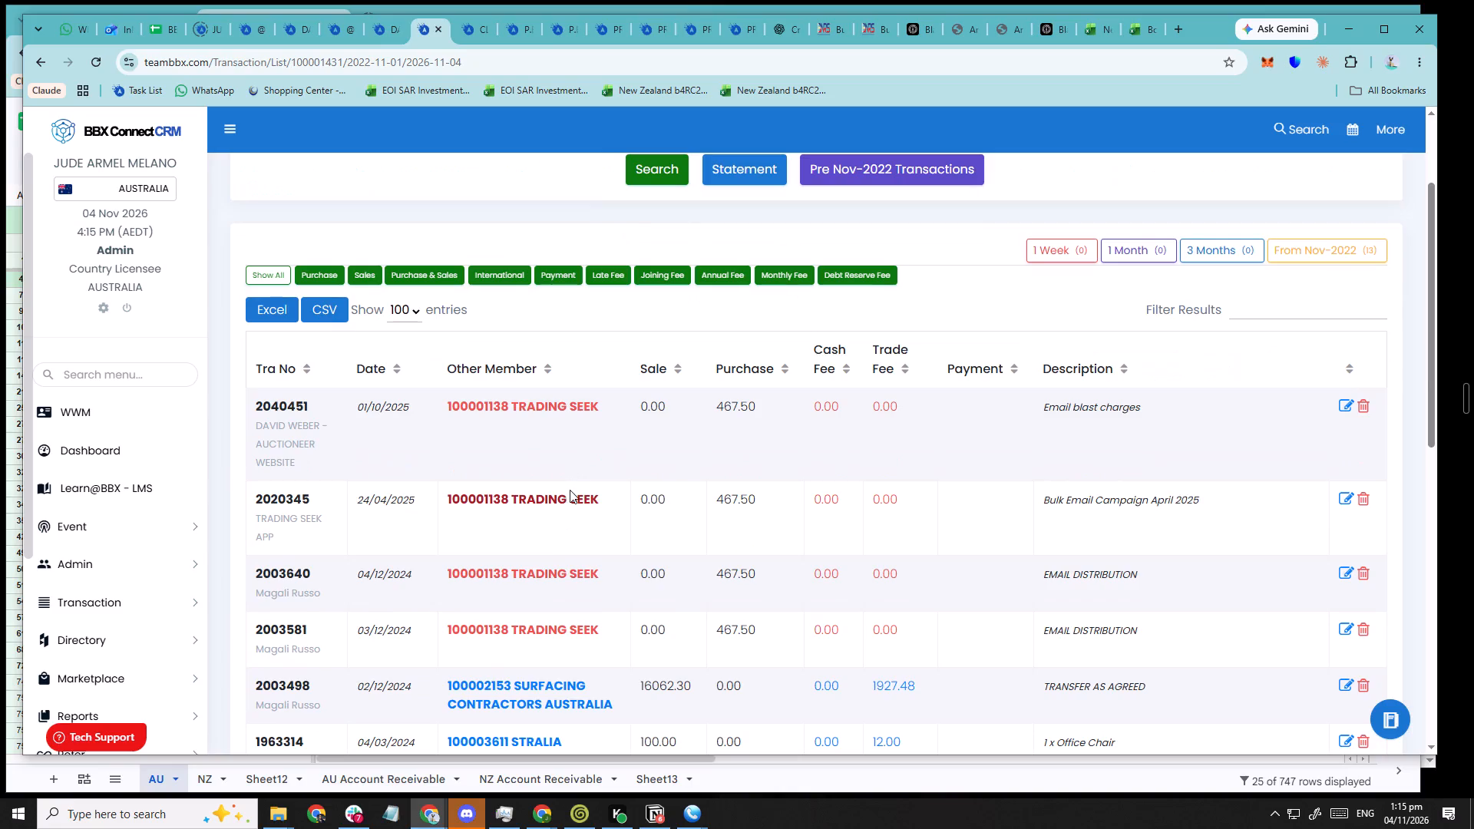
Open Trading Seek's member details from the April 2025 bulk email transaction, look over the profile, and close that page.
{"action": "left_click", "coordinate": [570, 497]}
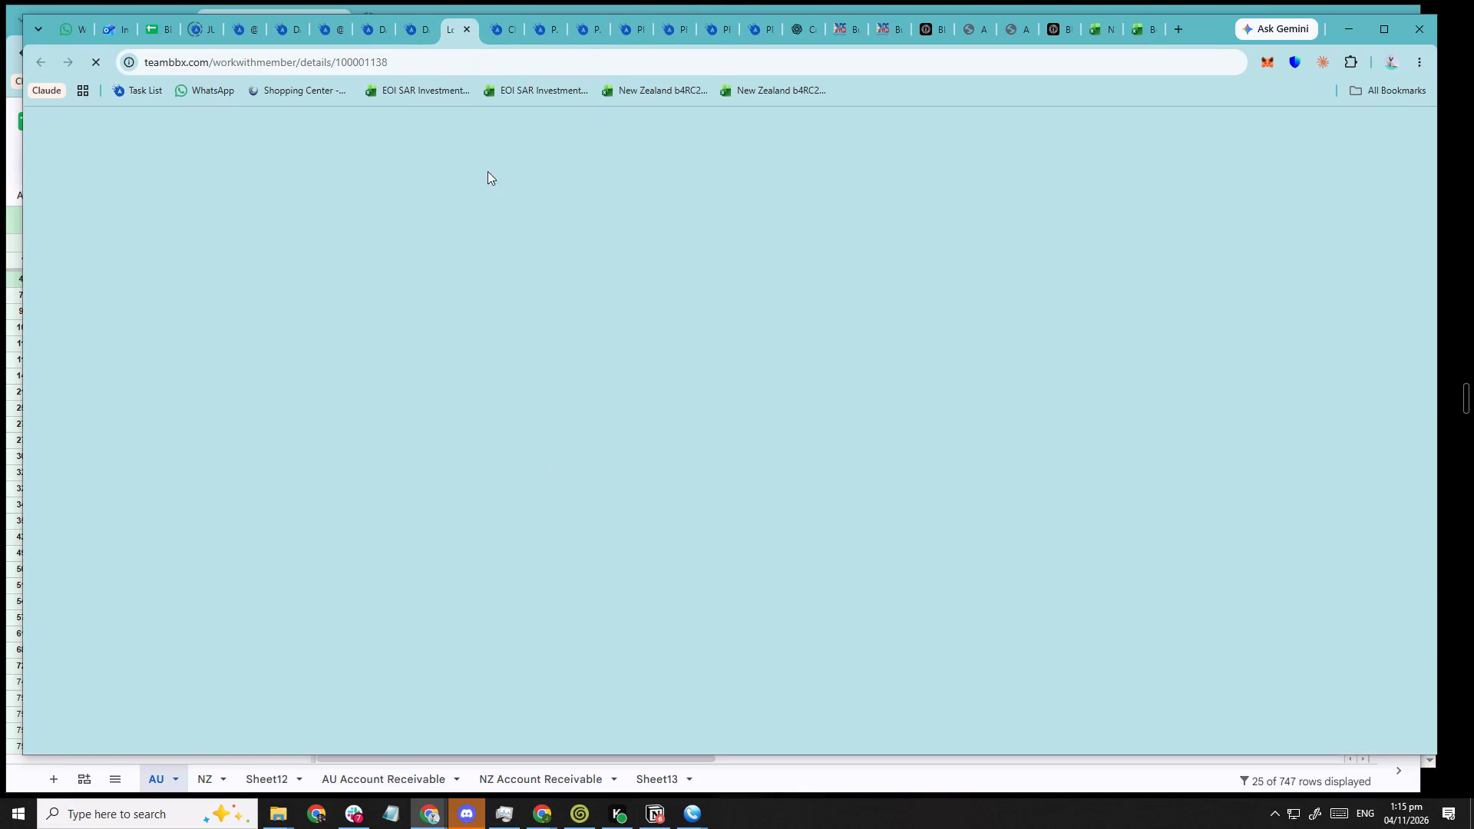
{"action": "left_click", "coordinate": [371, 35]}
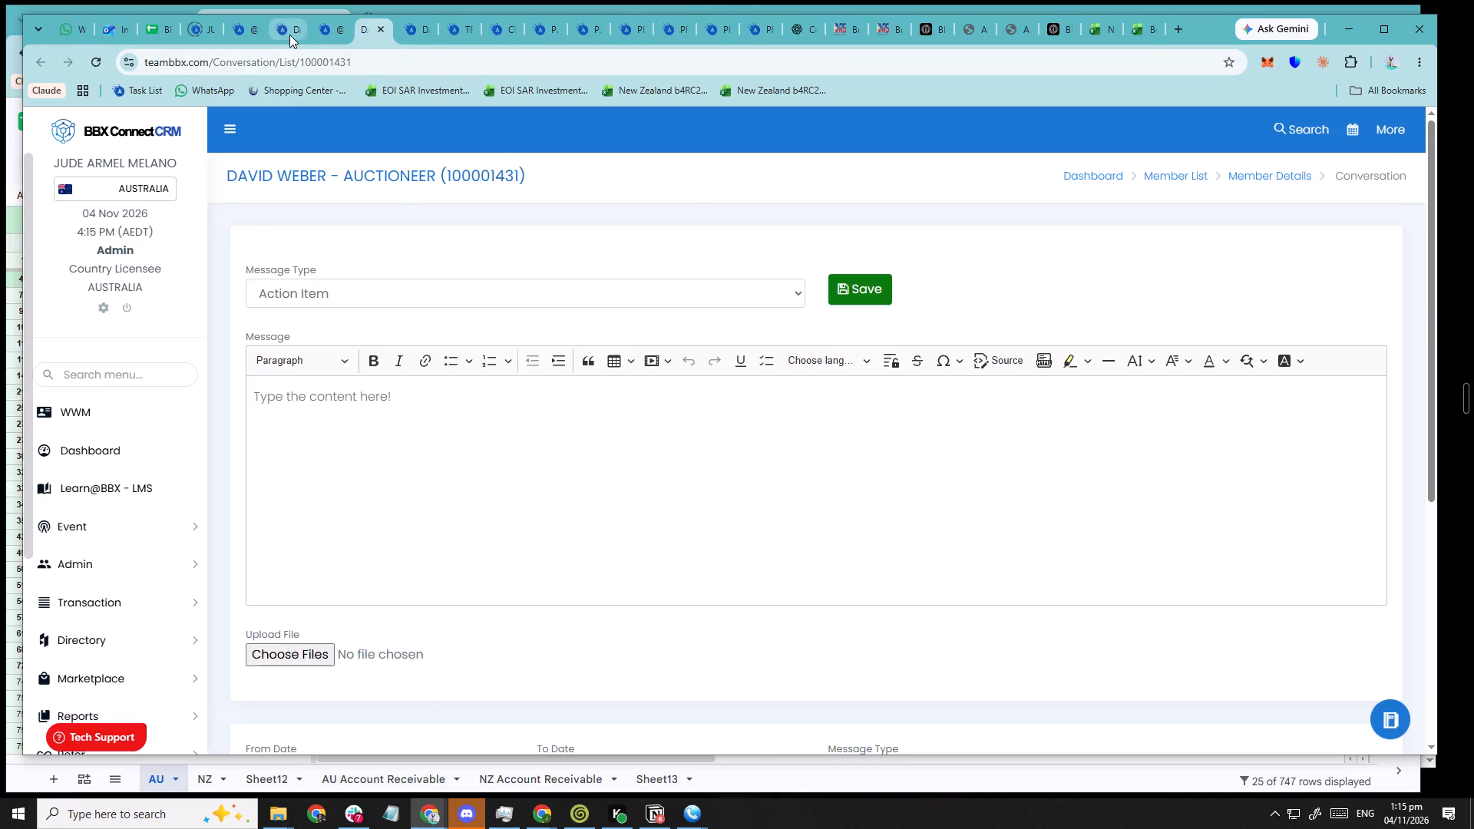
{"action": "left_click", "coordinate": [289, 35]}
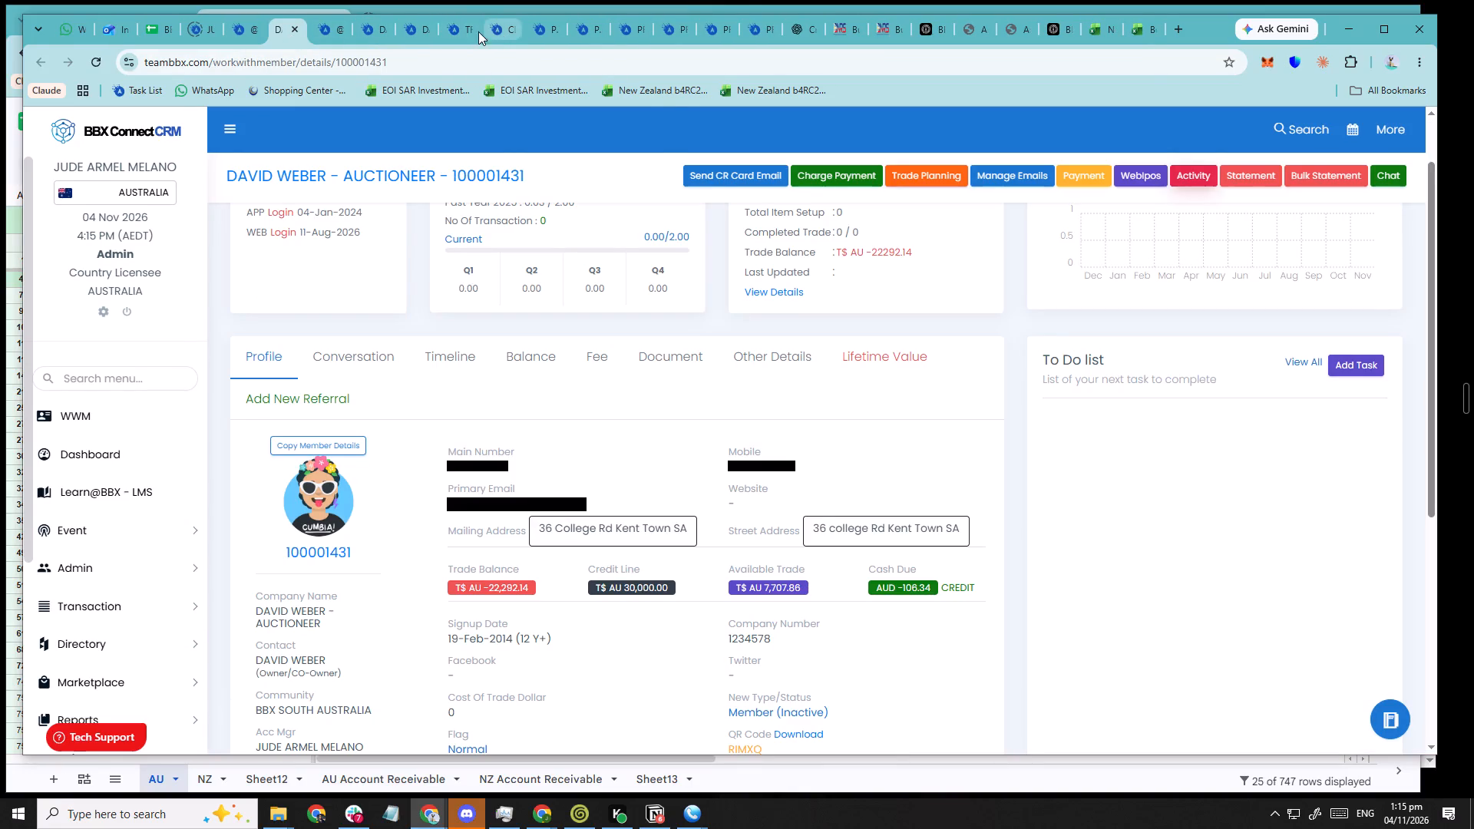
{"action": "left_click", "coordinate": [460, 30]}
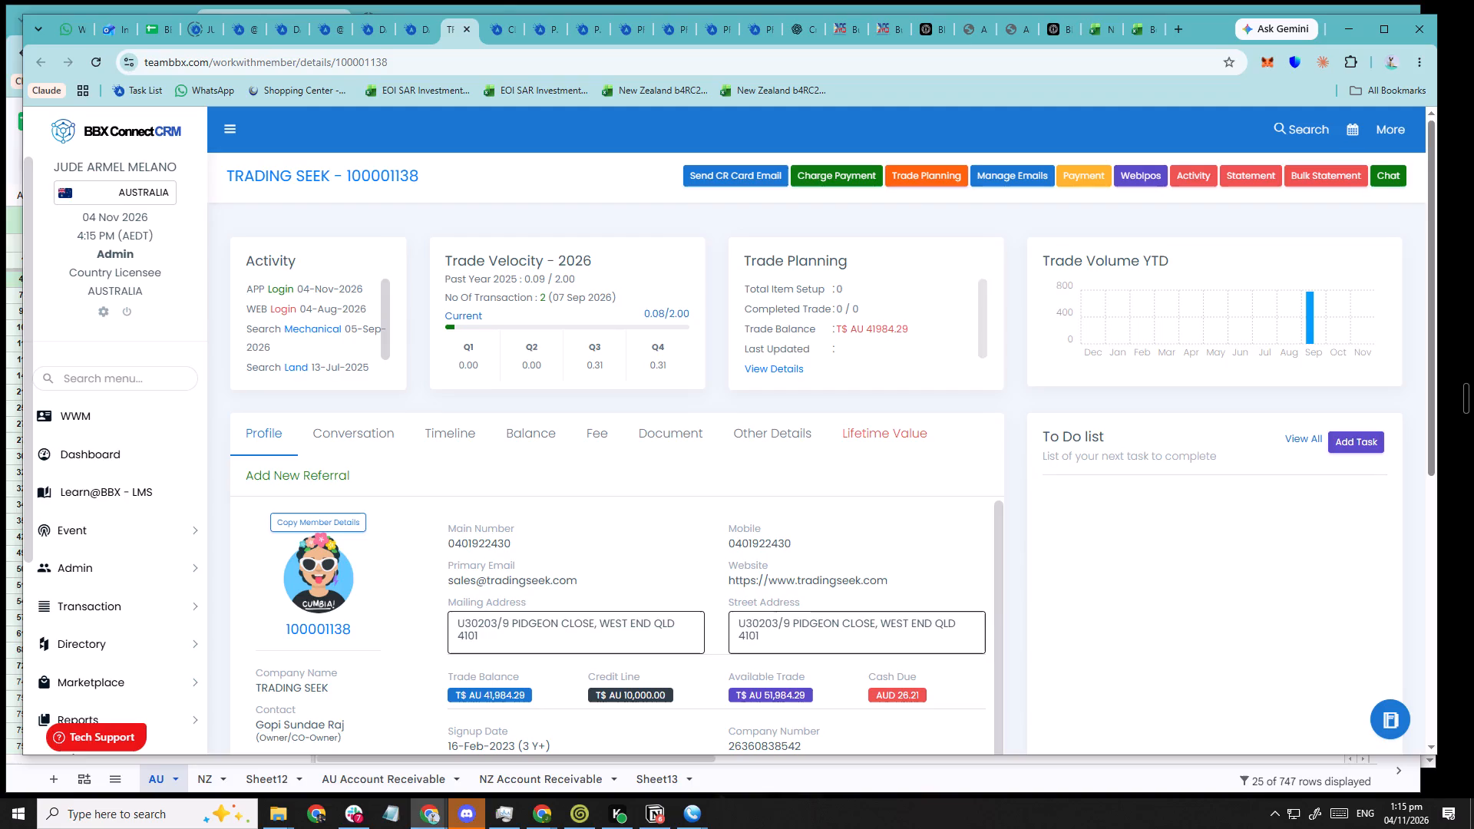
{"action": "scroll", "coordinate": [1067, 442], "scroll_direction": "down", "scroll_amount": 2}
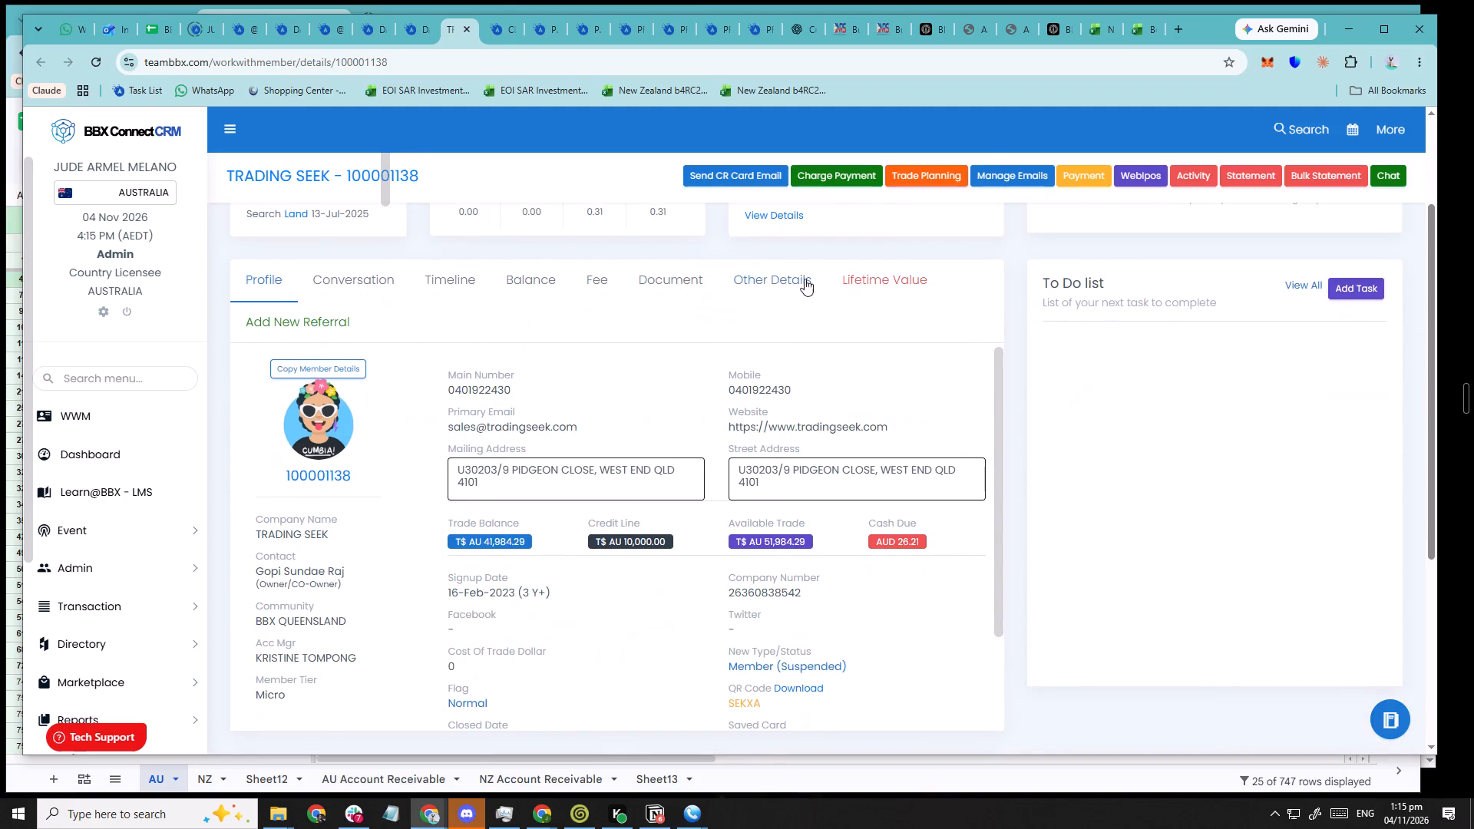
{"action": "key", "text": "ctrl+w"}
Look back through the auctioneer's conversation, directory, member details and transaction pages, and close the transaction list.
{"action": "left_click", "coordinate": [433, 30]}
{"action": "left_click", "coordinate": [380, 32]}
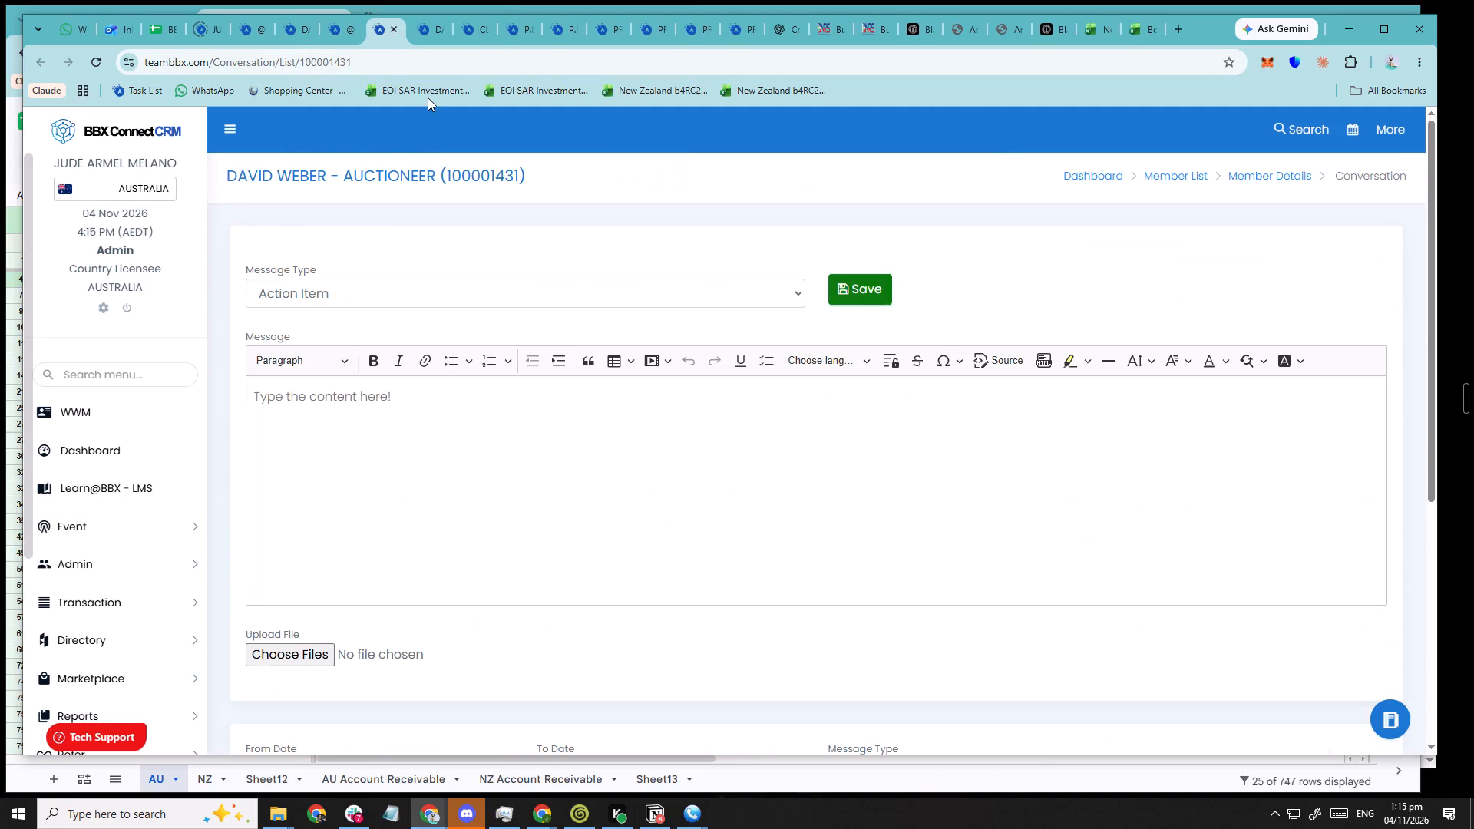
{"action": "left_click", "coordinate": [339, 29]}
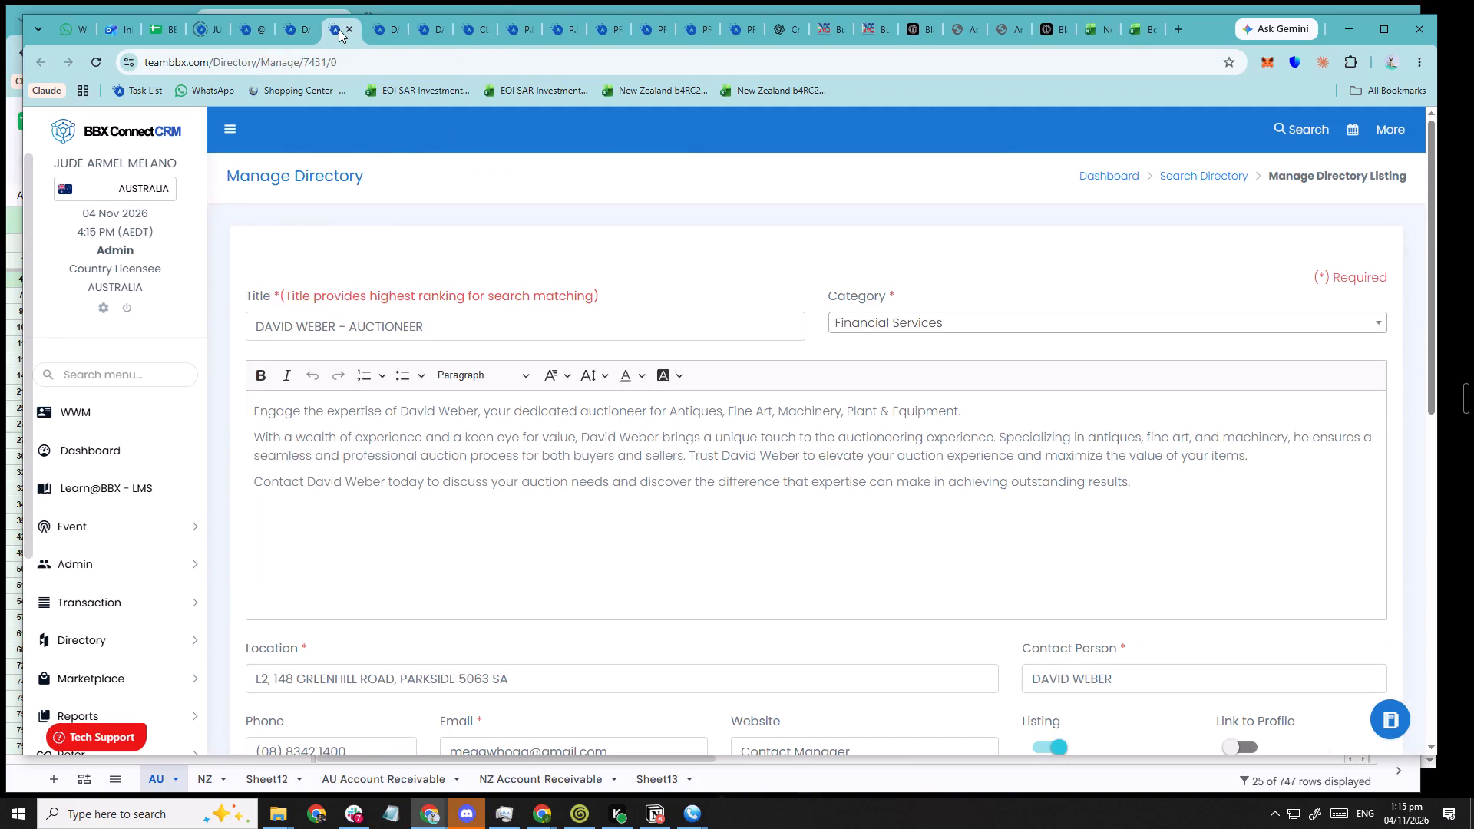
{"action": "left_click", "coordinate": [299, 32]}
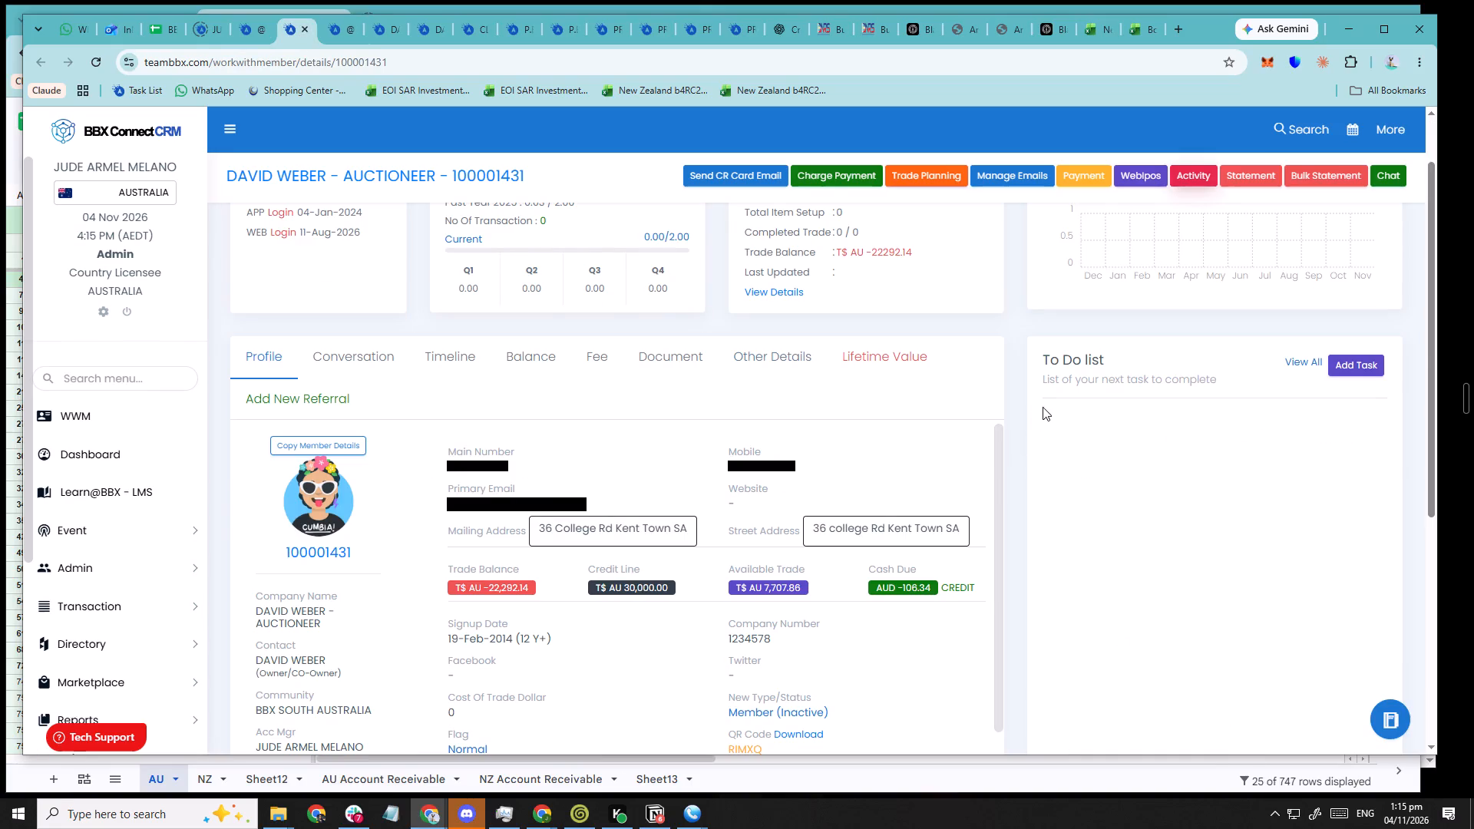
{"action": "scroll", "coordinate": [1043, 407], "scroll_direction": "down", "scroll_amount": 6}
{"action": "scroll", "coordinate": [1043, 407], "scroll_direction": "up", "scroll_amount": 5}
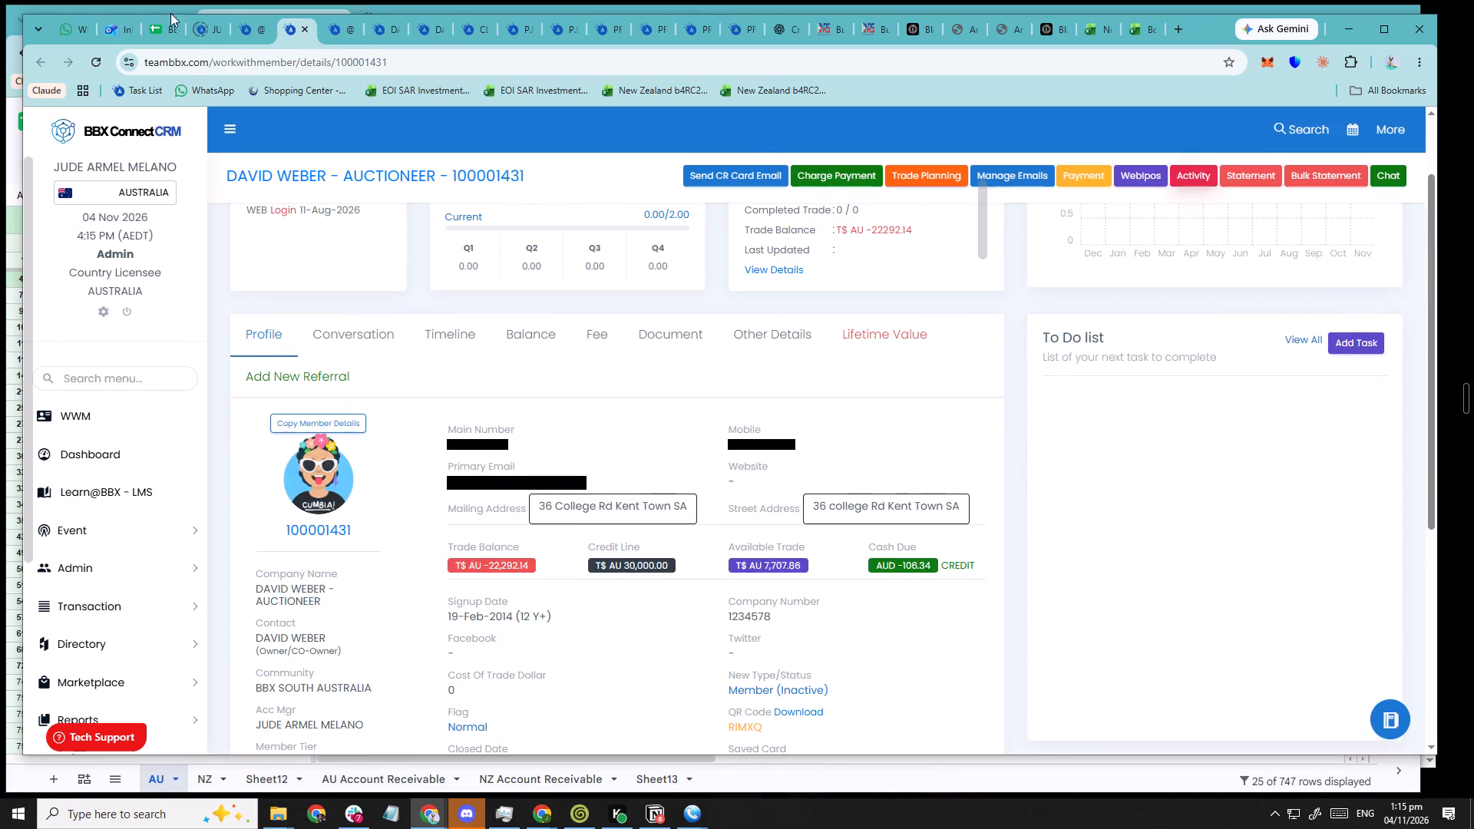
{"action": "left_click", "coordinate": [432, 21]}
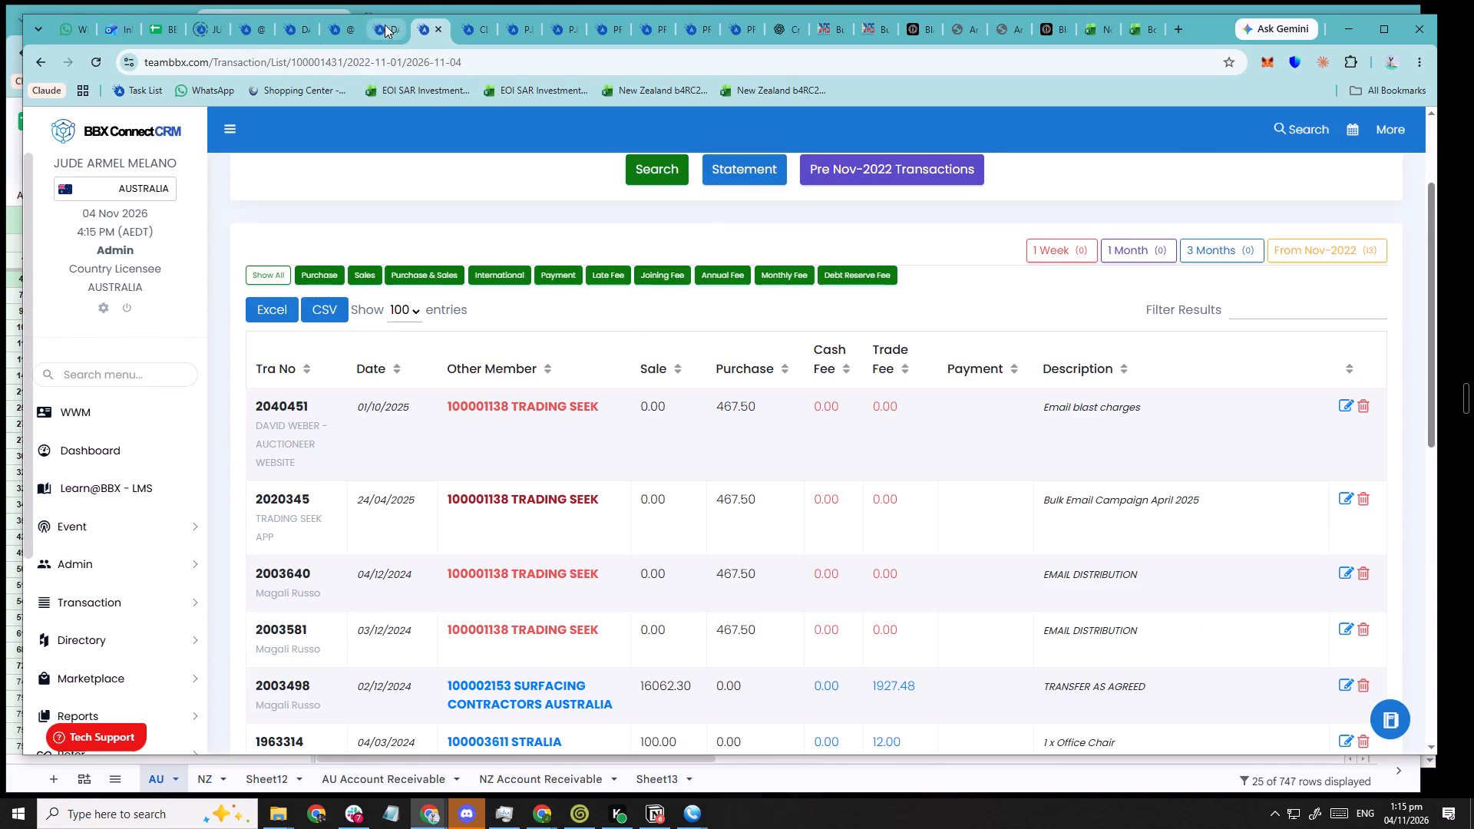
{"action": "left_click", "coordinate": [385, 25]}
{"action": "left_click", "coordinate": [425, 25]}
{"action": "key", "text": "ctrl+w"}
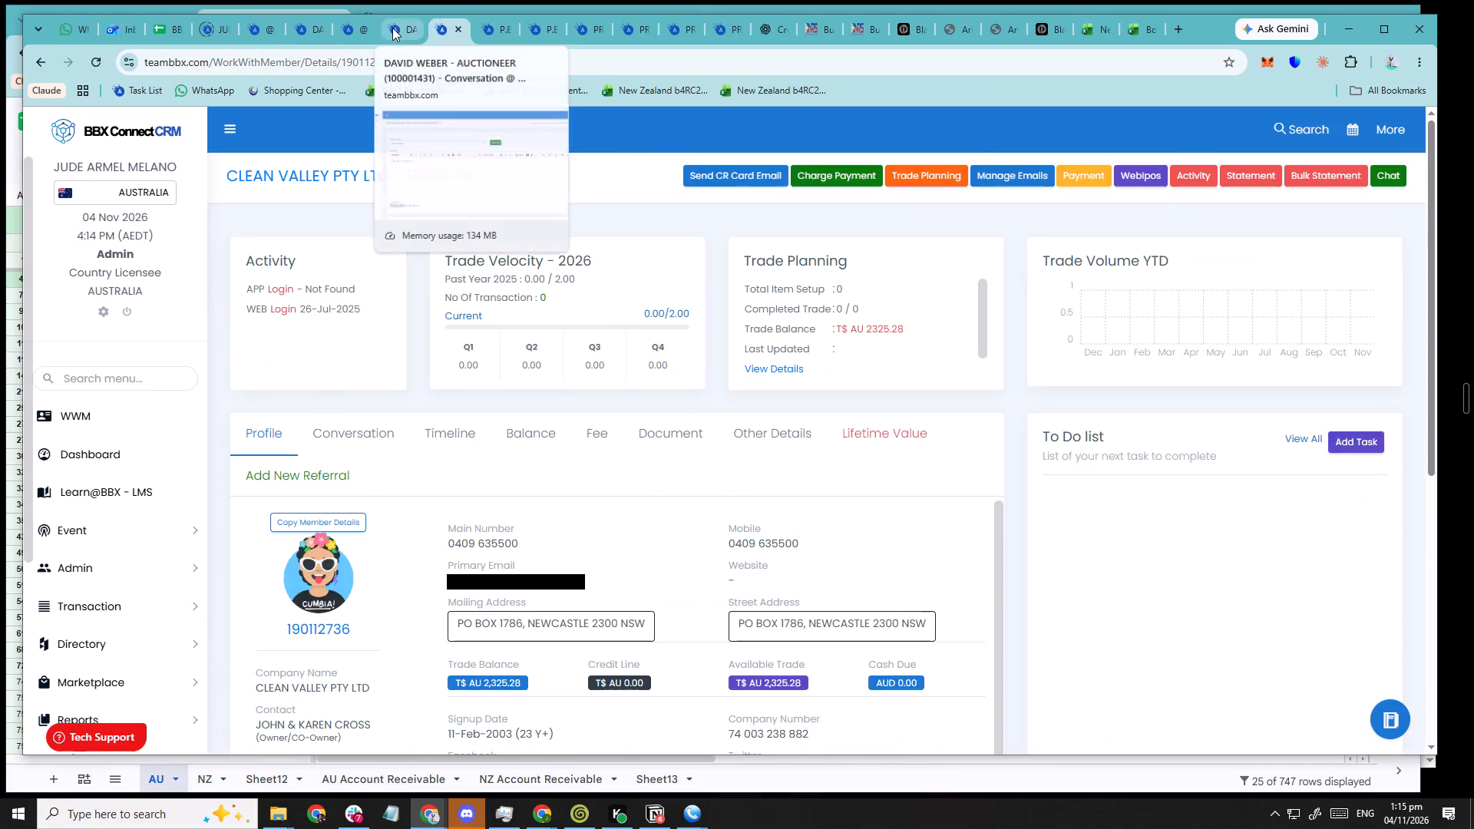
Show the auctioneer's conversation records for the last 30 days.
{"action": "left_click", "coordinate": [392, 28]}
{"action": "scroll", "coordinate": [754, 344], "scroll_direction": "down", "scroll_amount": 6}
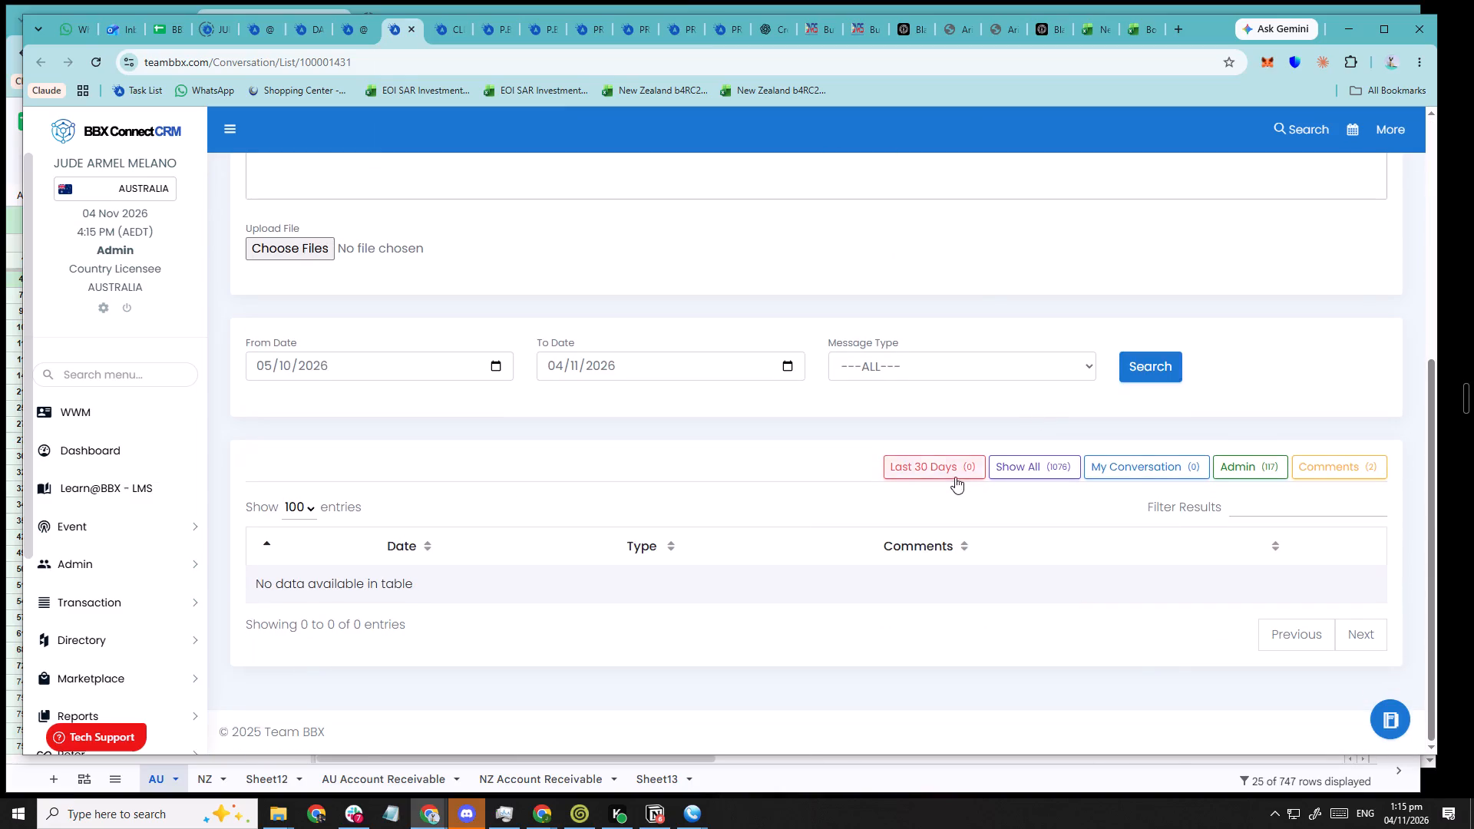
{"action": "left_click", "coordinate": [955, 477]}
Check the description and contact fields in the auctioneer's directory listing.
{"action": "left_click", "coordinate": [351, 35]}
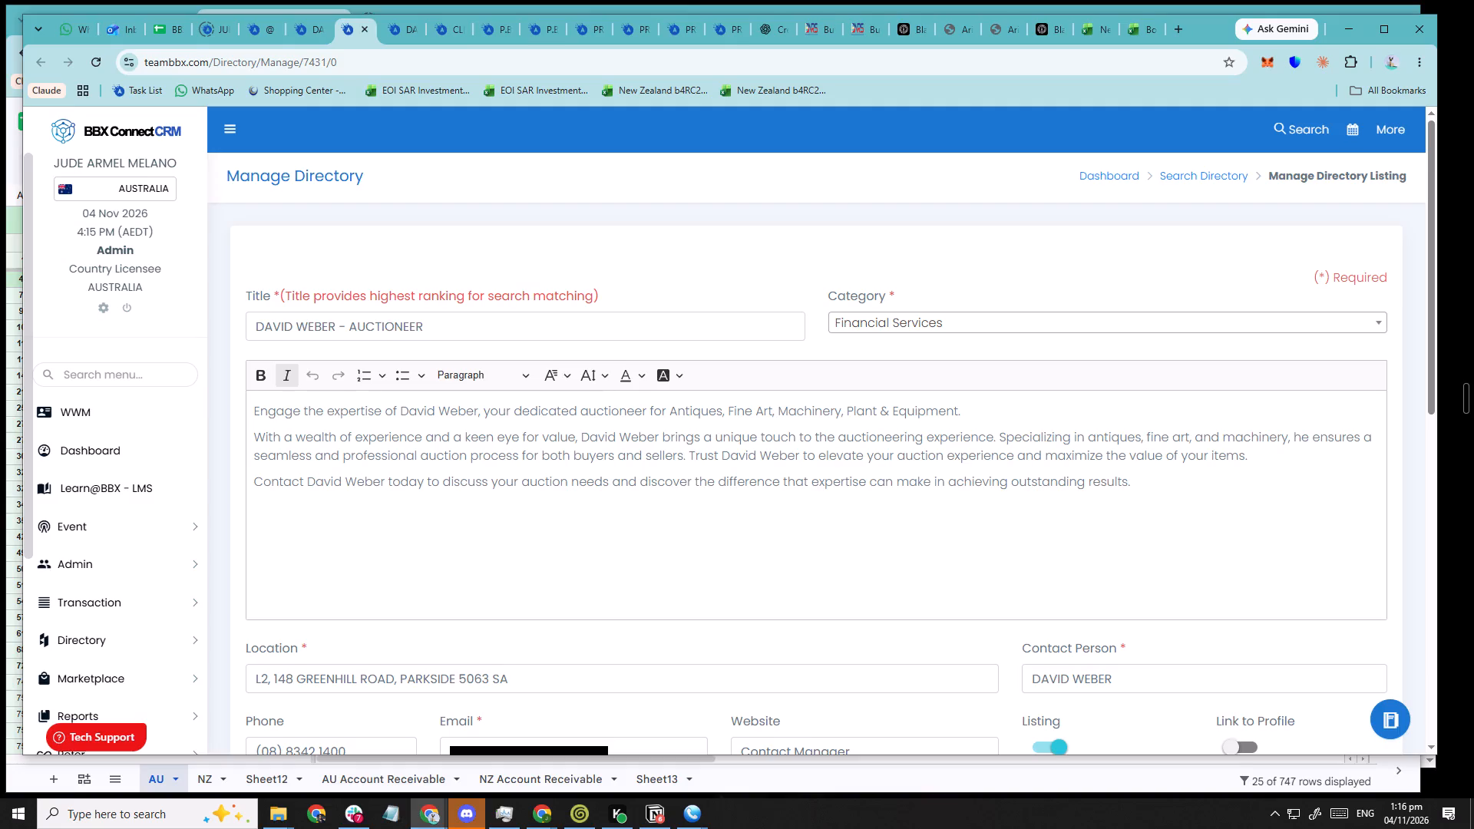
{"action": "scroll", "coordinate": [831, 524], "scroll_direction": "down", "scroll_amount": 5}
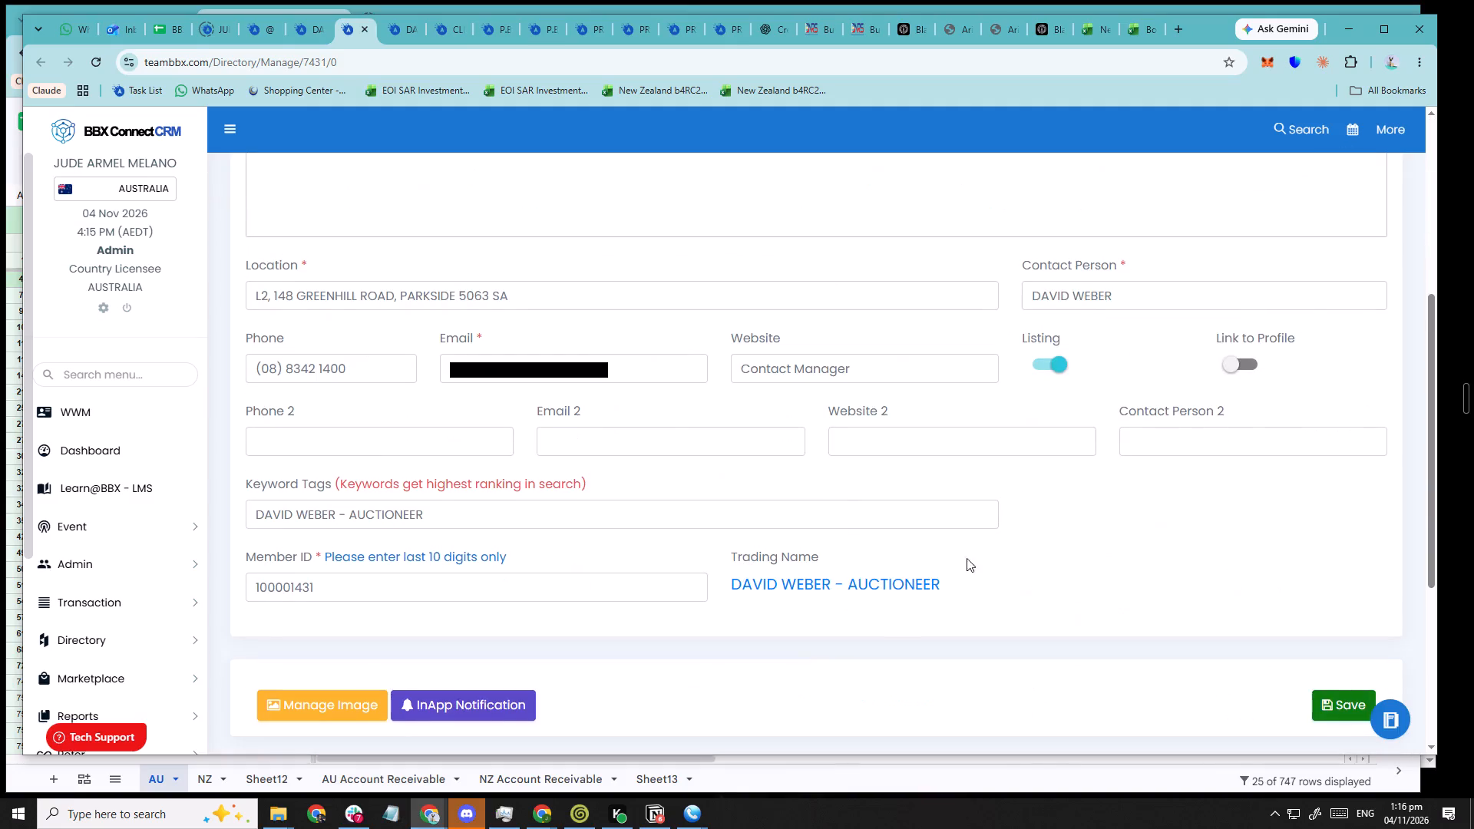
{"action": "scroll", "coordinate": [1075, 580], "scroll_direction": "up", "scroll_amount": 11}
{"action": "left_click", "coordinate": [755, 248]}
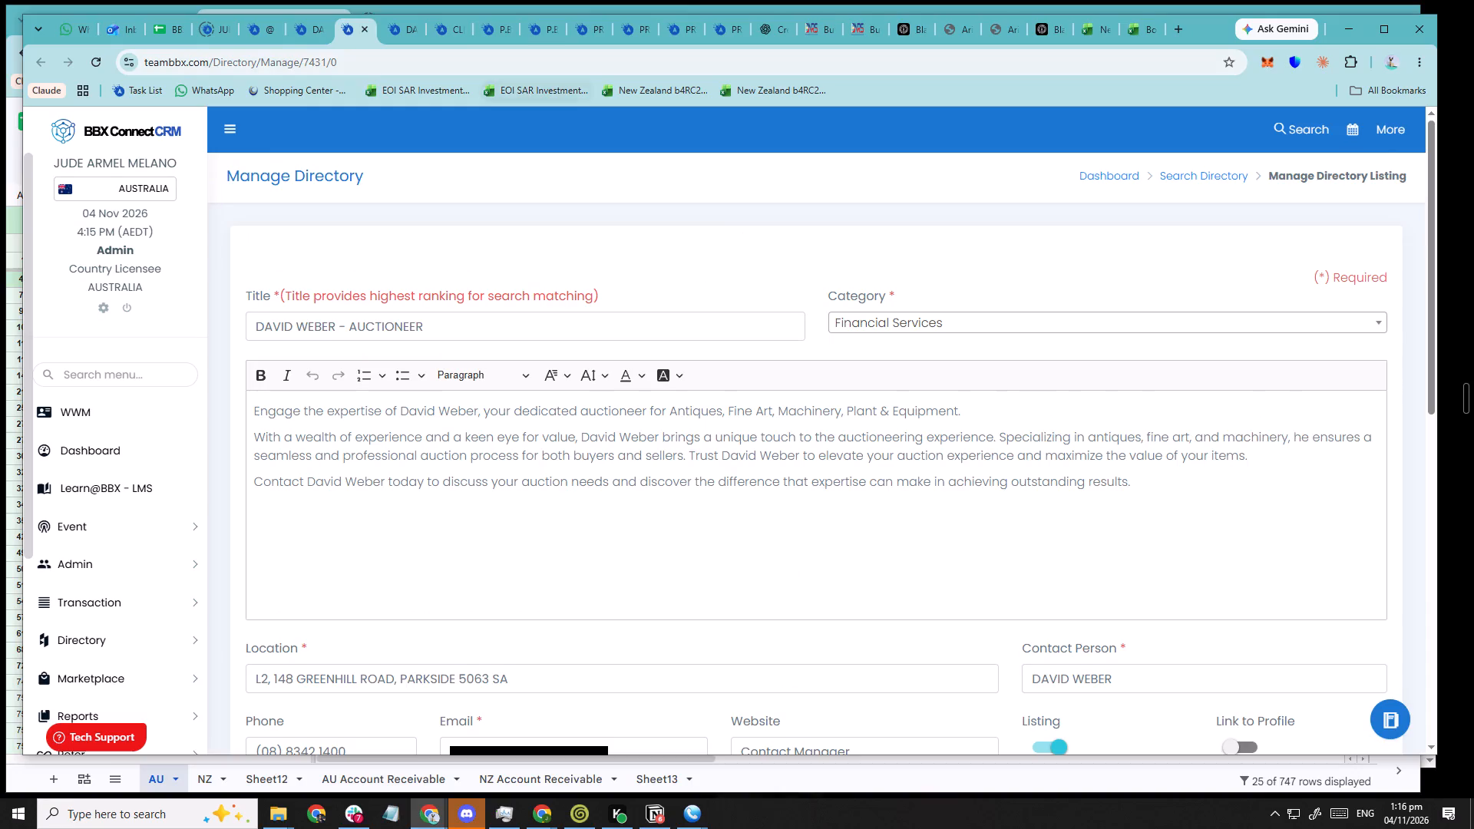
Call the auctioneer's mobile number from the member details page.
{"action": "left_click", "coordinate": [324, 24]}
{"action": "scroll", "coordinate": [1079, 357], "scroll_direction": "down", "scroll_amount": 1}
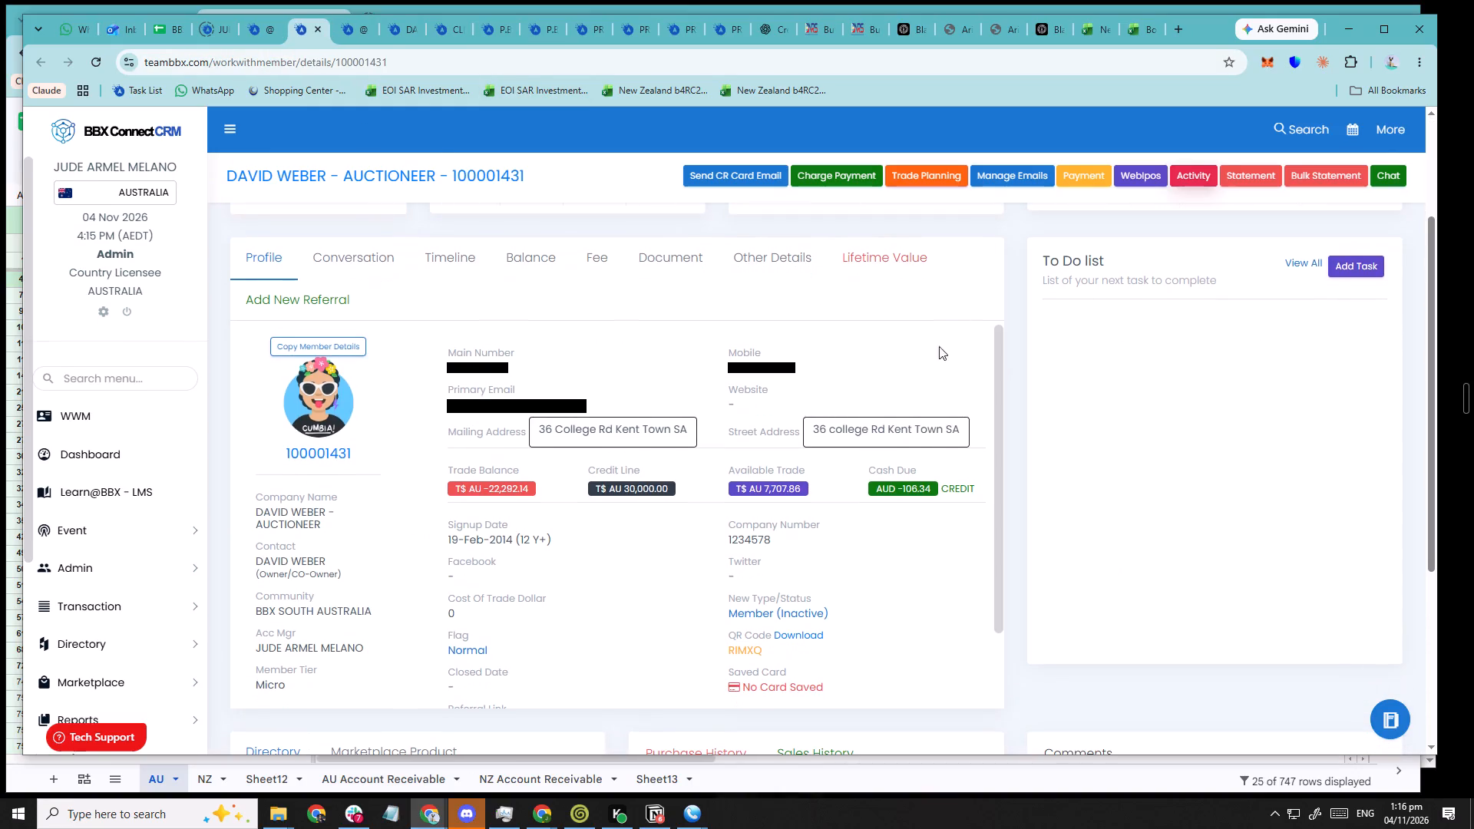
{"action": "left_click", "coordinate": [796, 368]}
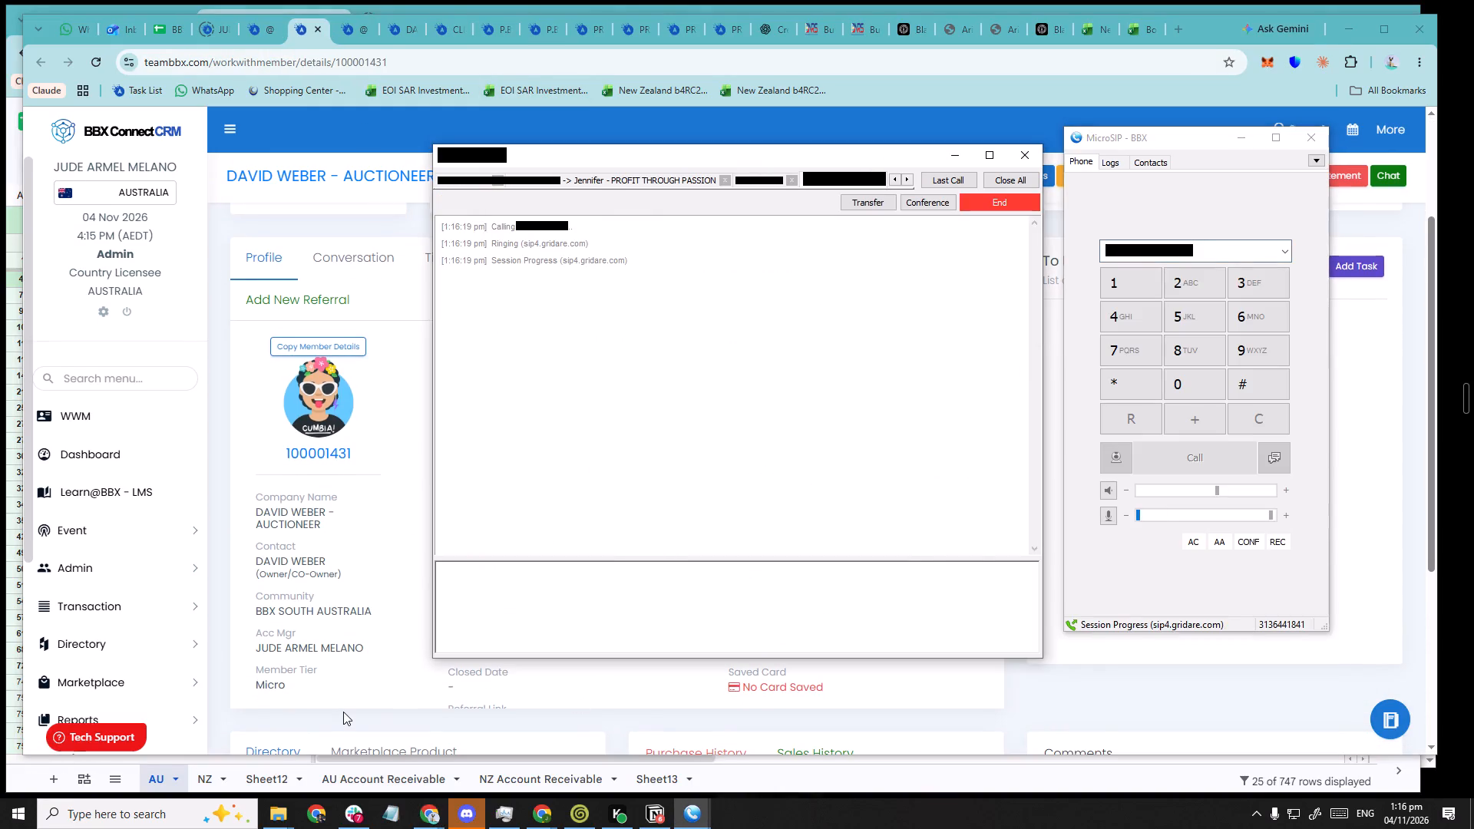
Return to the auctioneer's member details during the call and look over the directory entry, purchase history and comments.
{"action": "left_click", "coordinate": [347, 713]}
{"action": "scroll", "coordinate": [388, 699], "scroll_direction": "down", "scroll_amount": 5}
{"action": "scroll", "coordinate": [406, 565], "scroll_direction": "down", "scroll_amount": 3}
{"action": "scroll", "coordinate": [735, 679], "scroll_direction": "down", "scroll_amount": 5}
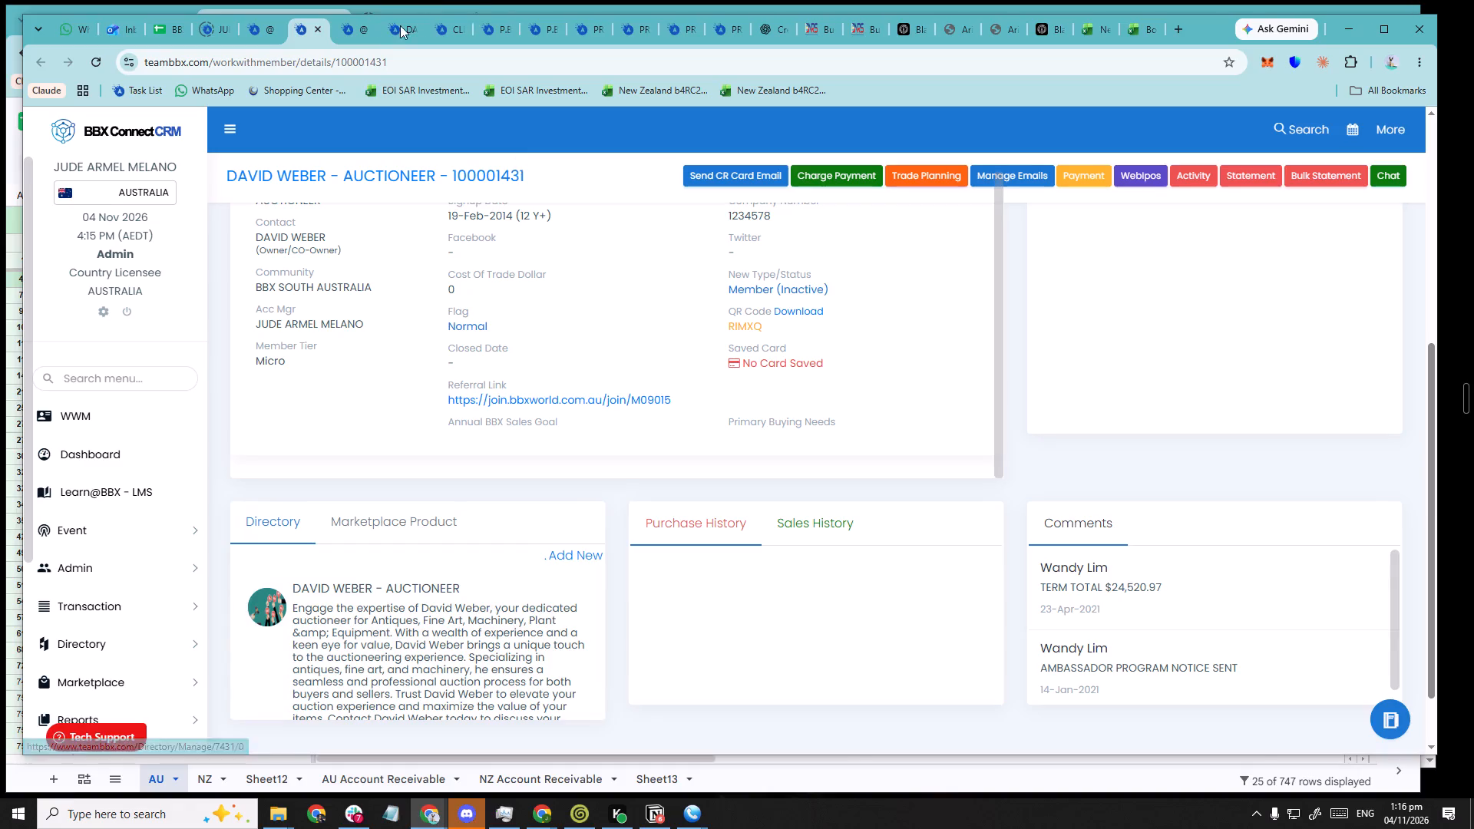
Review the auctioneer's full directory listing, including description, contact fields, keyword tags and change log.
{"action": "left_click", "coordinate": [349, 30]}
{"action": "scroll", "coordinate": [613, 464], "scroll_direction": "down", "scroll_amount": 1}
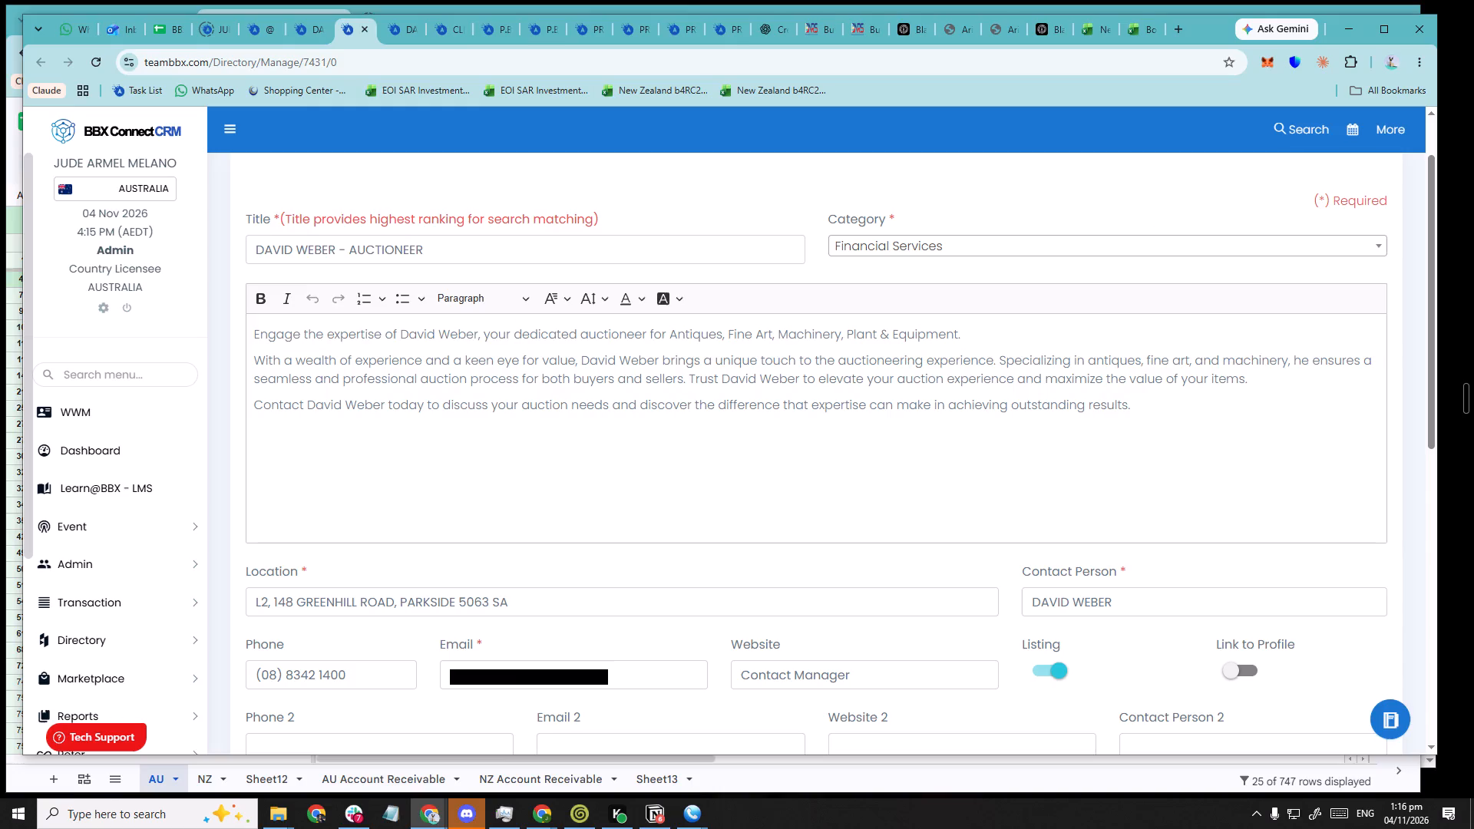
{"action": "scroll", "coordinate": [1110, 468], "scroll_direction": "down", "scroll_amount": 2}
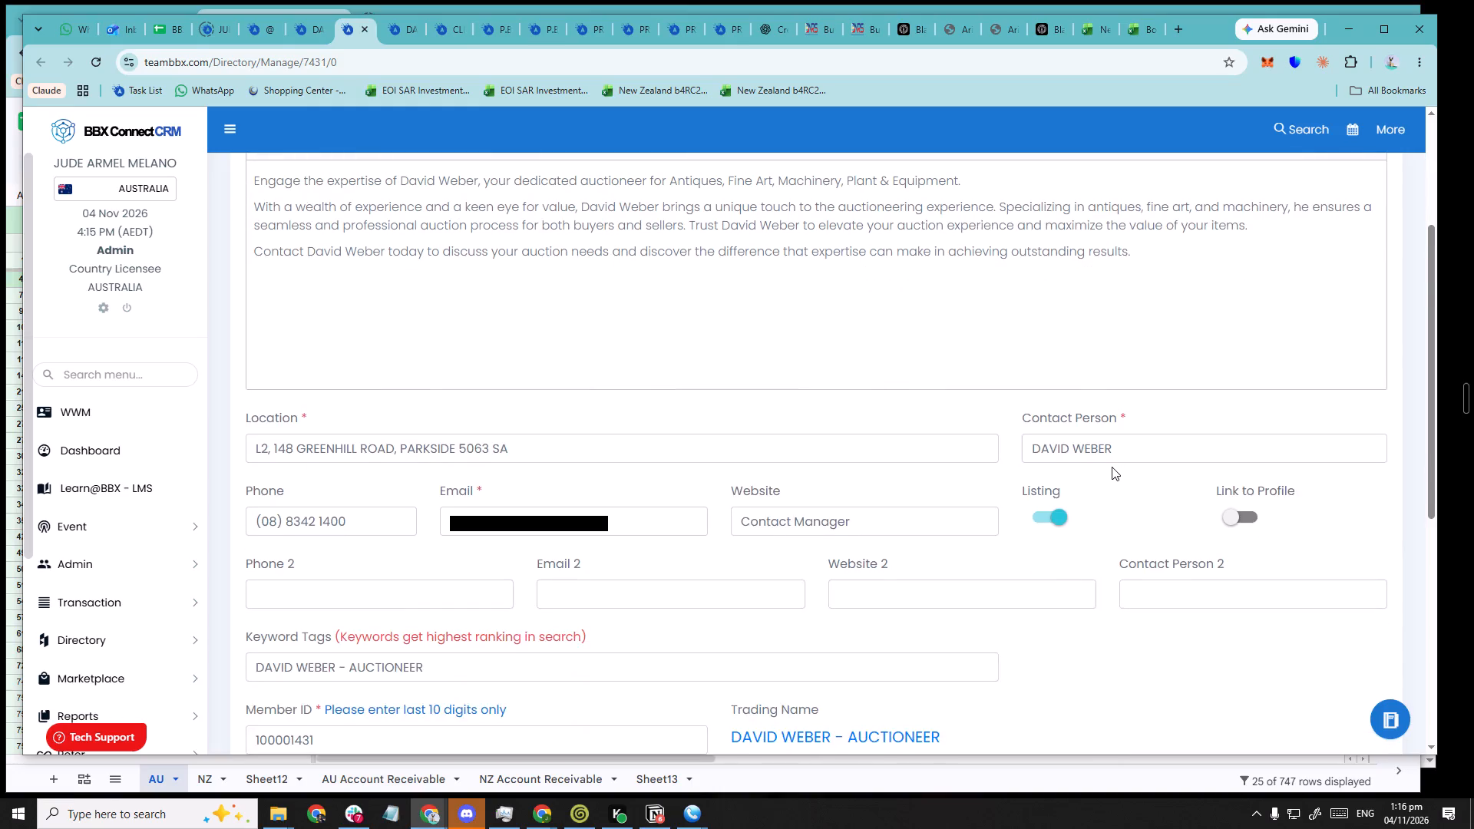
{"action": "scroll", "coordinate": [1110, 467], "scroll_direction": "down", "scroll_amount": 3}
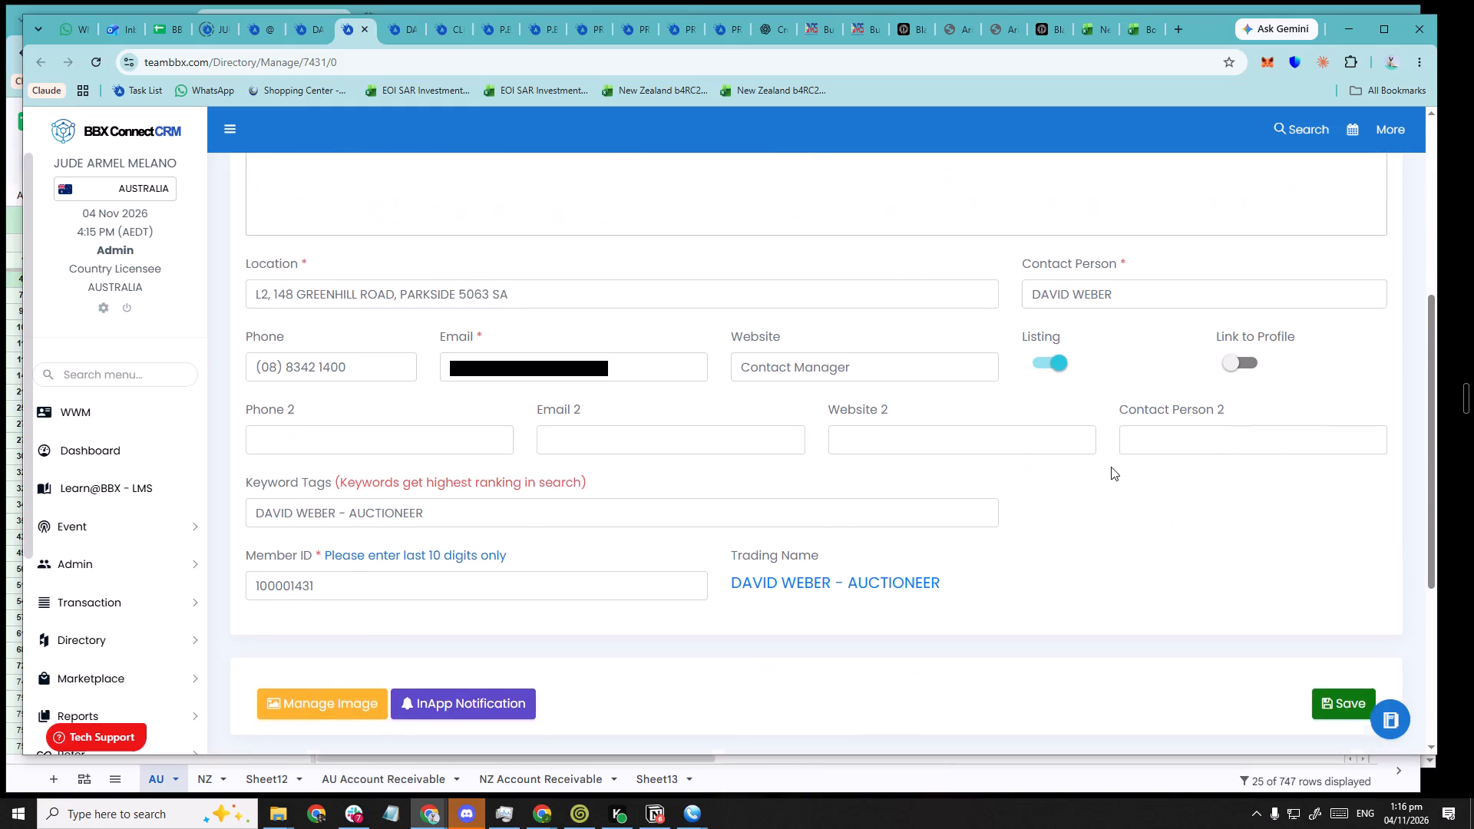
{"action": "scroll", "coordinate": [1111, 467], "scroll_direction": "down", "scroll_amount": 4}
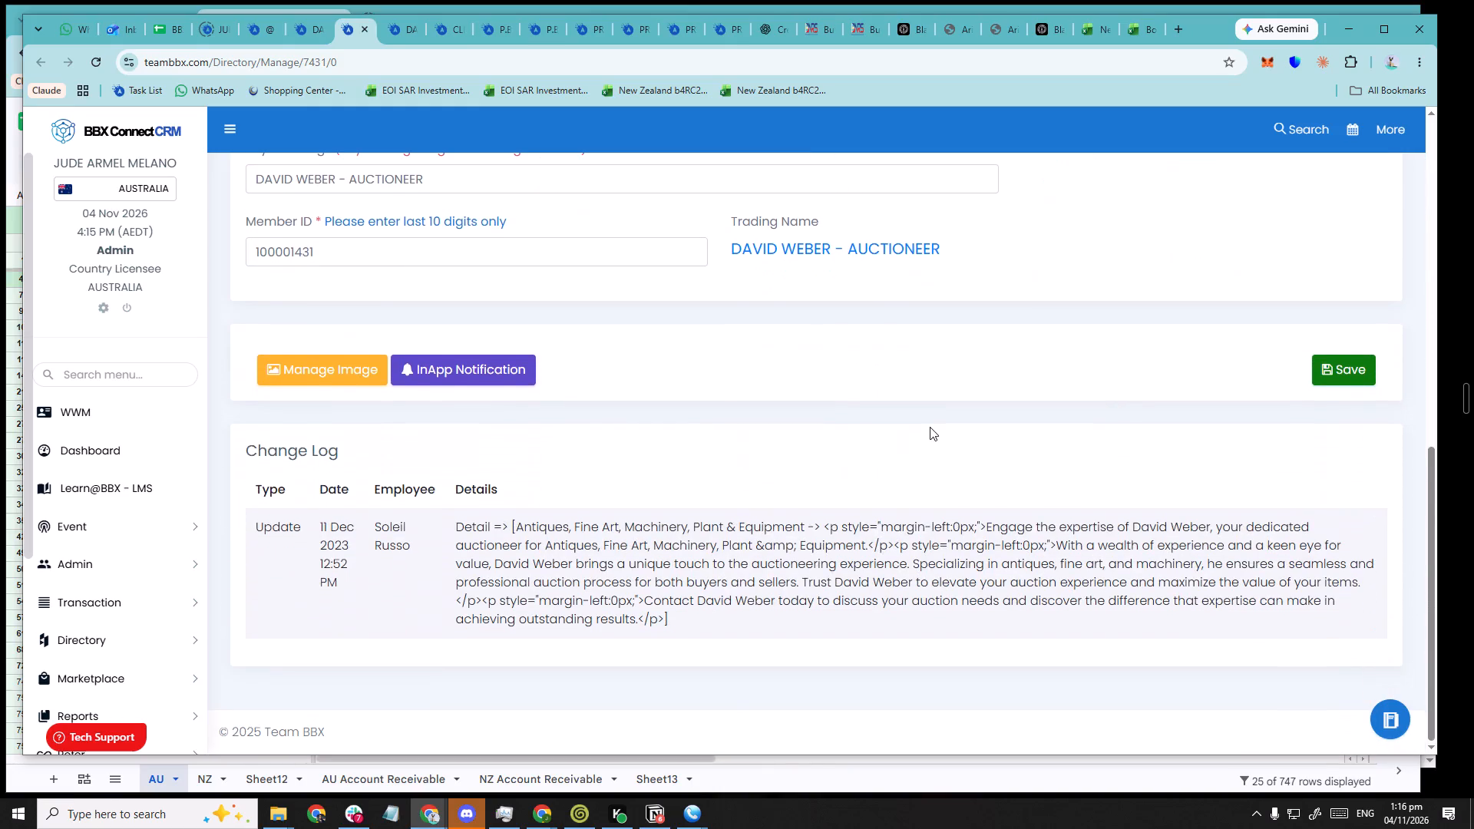
{"action": "scroll", "coordinate": [930, 427], "scroll_direction": "down", "scroll_amount": 4}
{"action": "scroll", "coordinate": [940, 409], "scroll_direction": "up", "scroll_amount": 3}
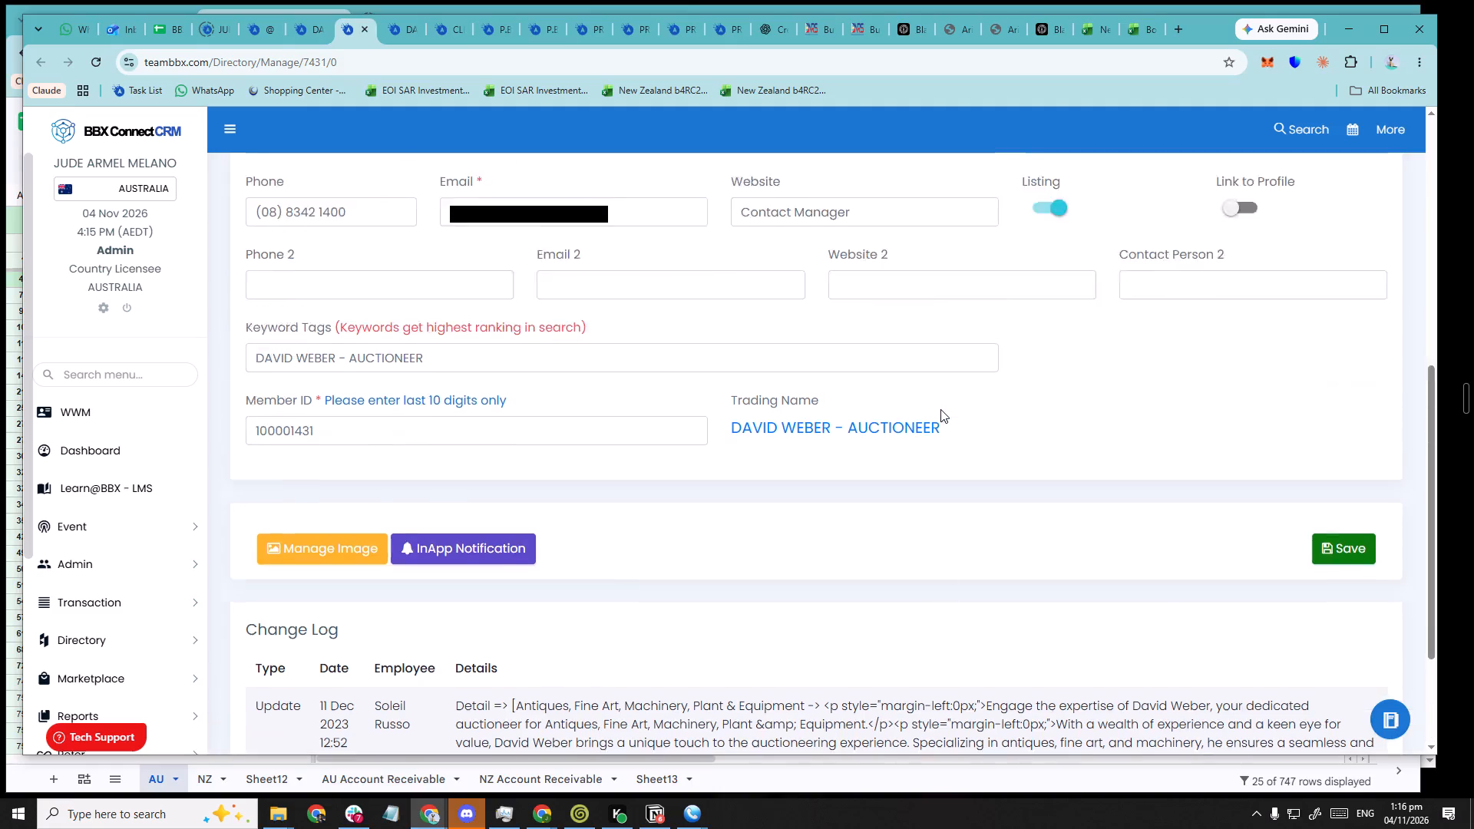
{"action": "scroll", "coordinate": [940, 409], "scroll_direction": "up", "scroll_amount": 4}
{"action": "scroll", "coordinate": [1248, 451], "scroll_direction": "up", "scroll_amount": 3}
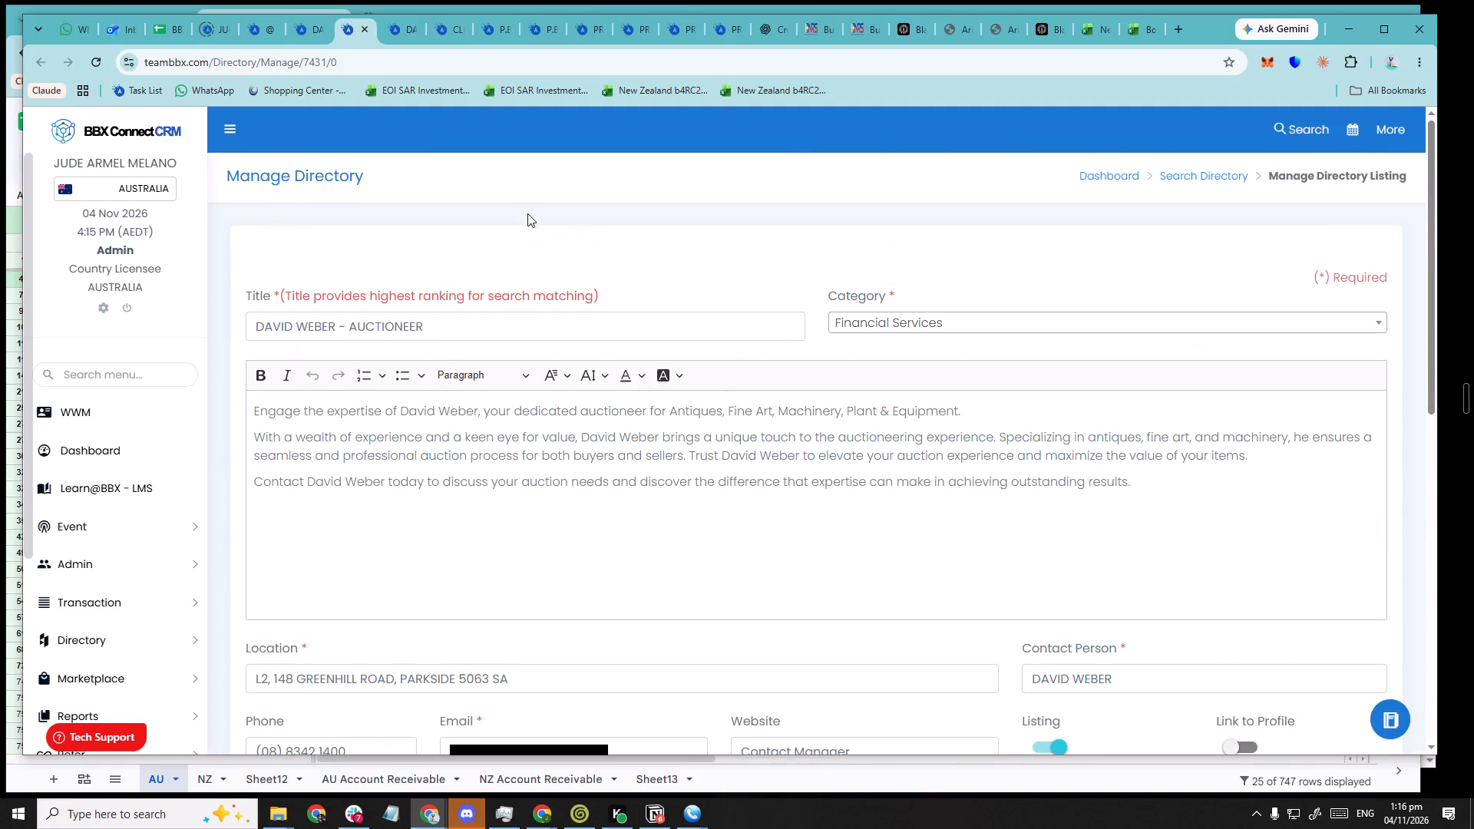
{"action": "left_click", "coordinate": [528, 211]}
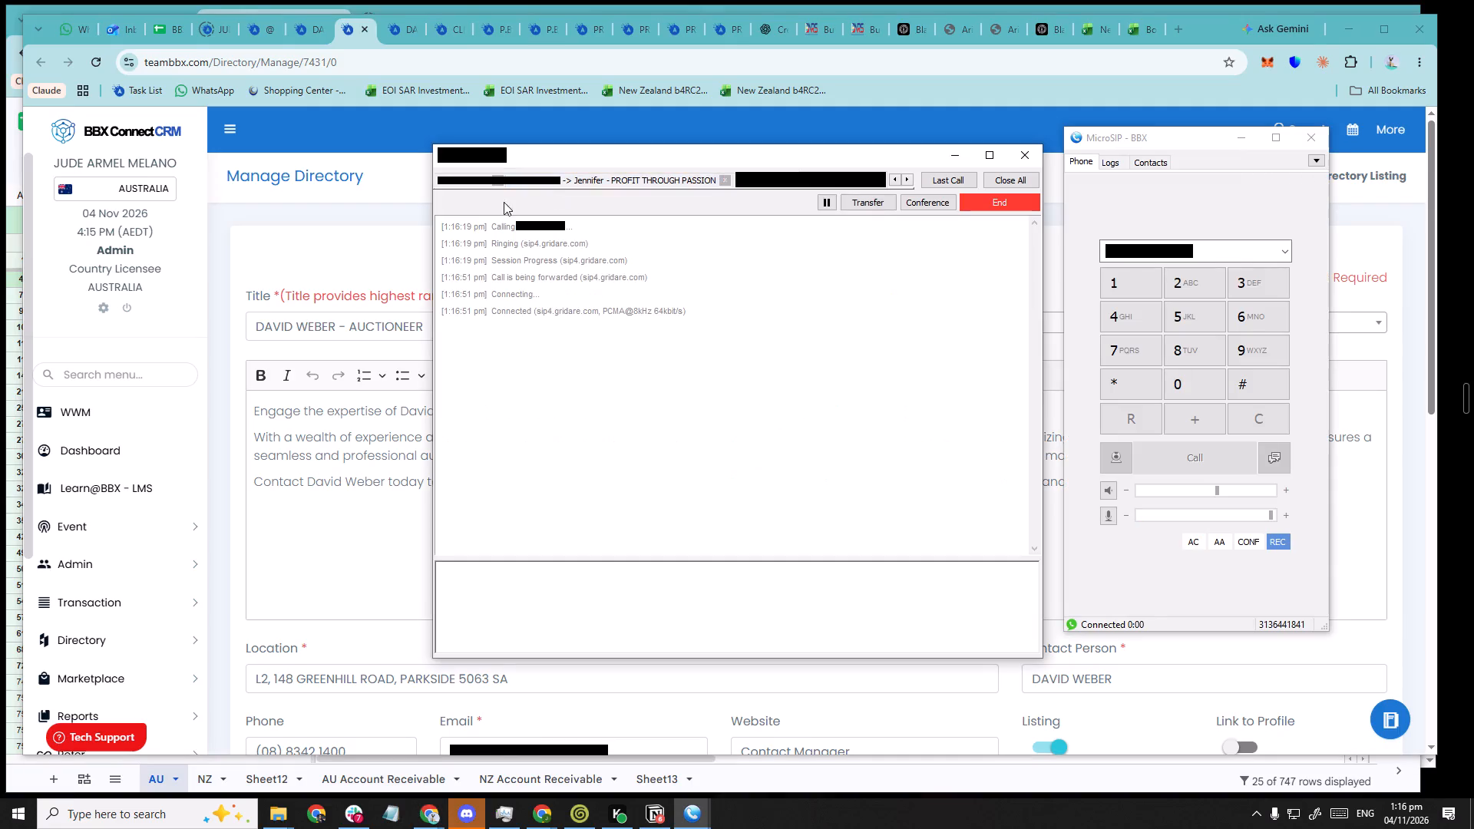
Bring the MicroSIP phone window with the active call back to the front.
{"action": "left_click", "coordinate": [412, 217]}
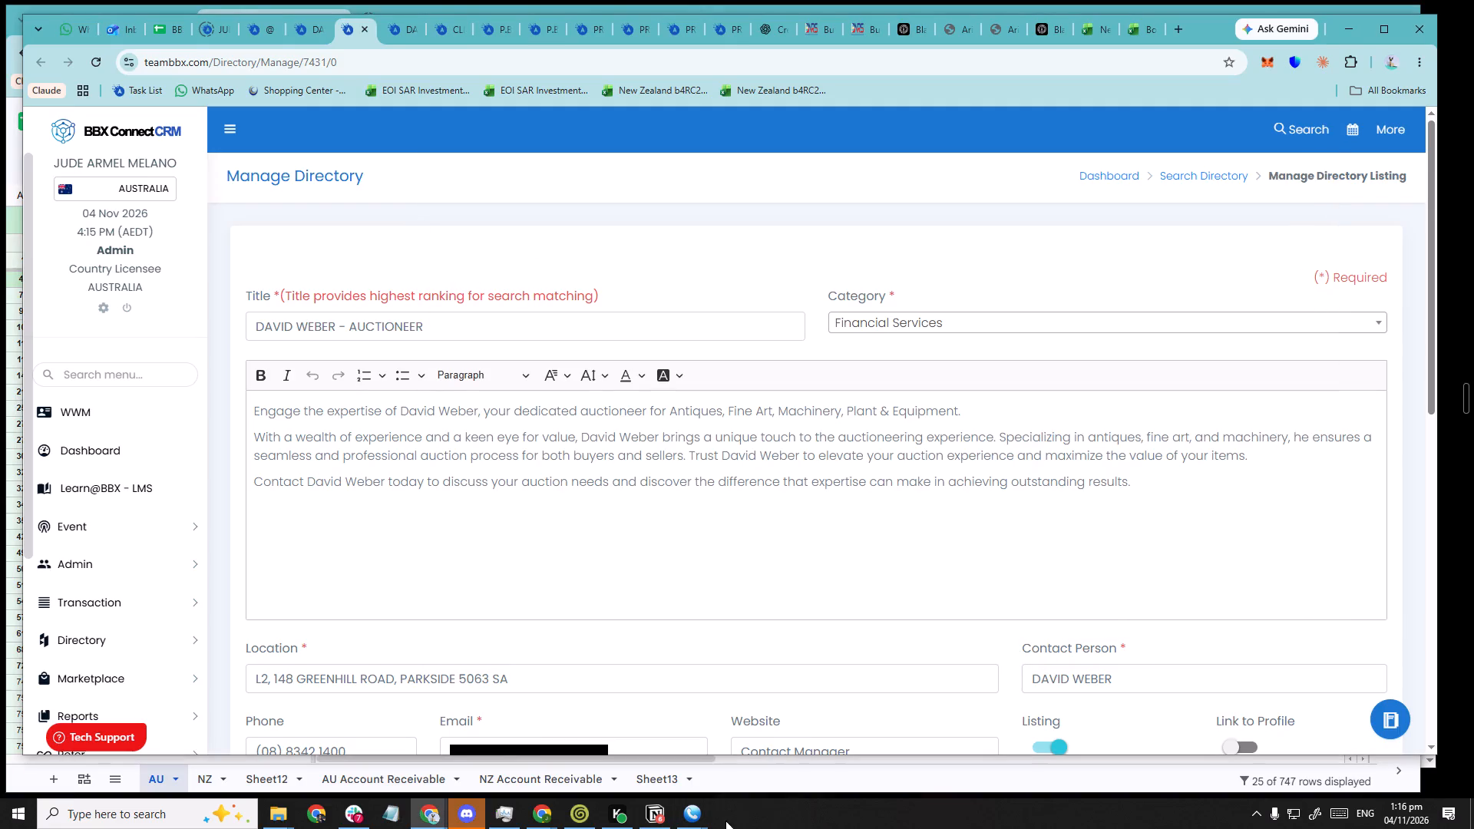
{"action": "left_click", "coordinate": [701, 808]}
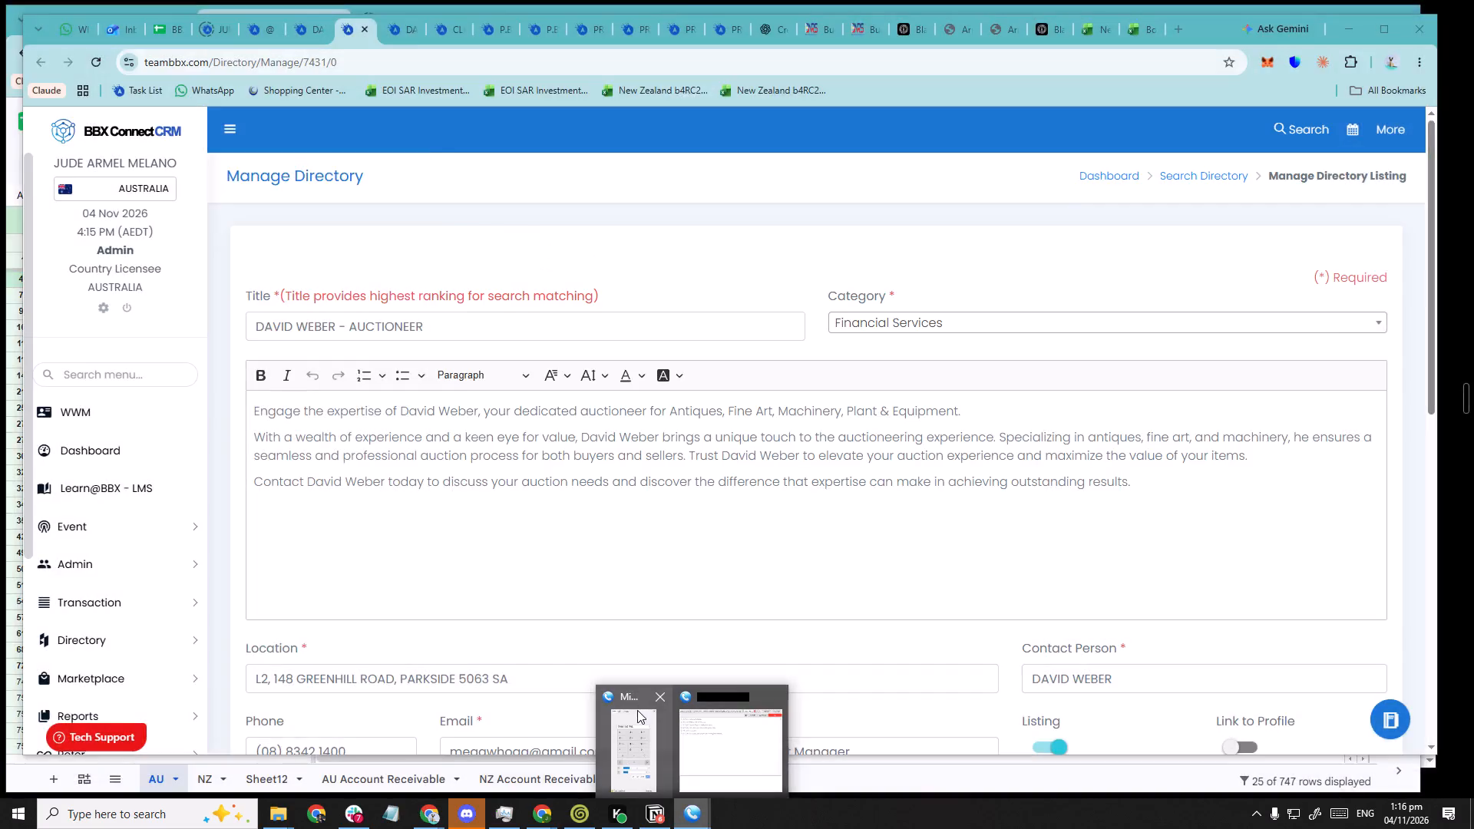
{"action": "left_click", "coordinate": [640, 716]}
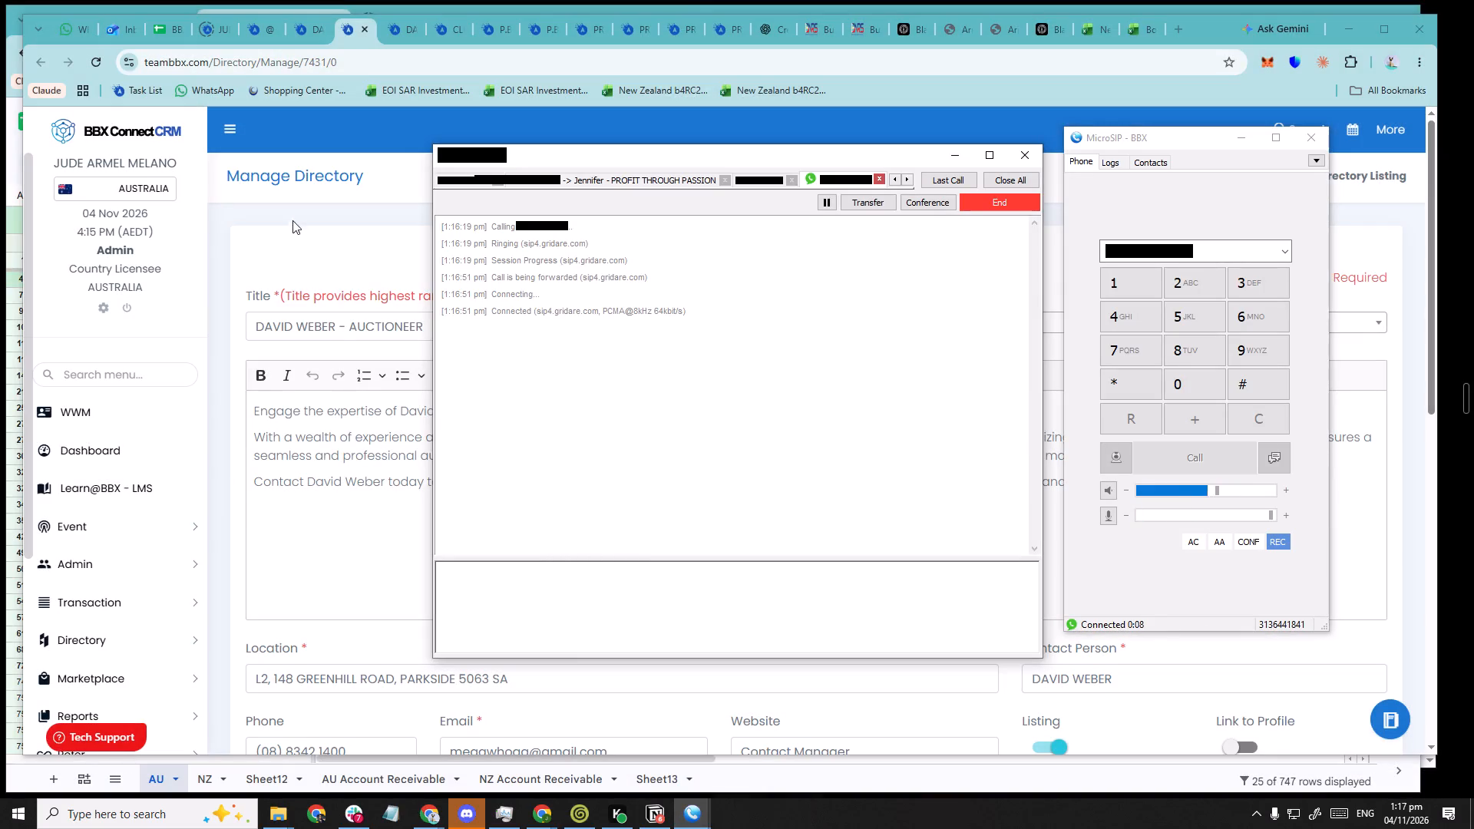
Go back to the auctioneer's member details during the call and look over the profile, balances, directory entry and comments.
{"action": "left_click", "coordinate": [296, 39]}
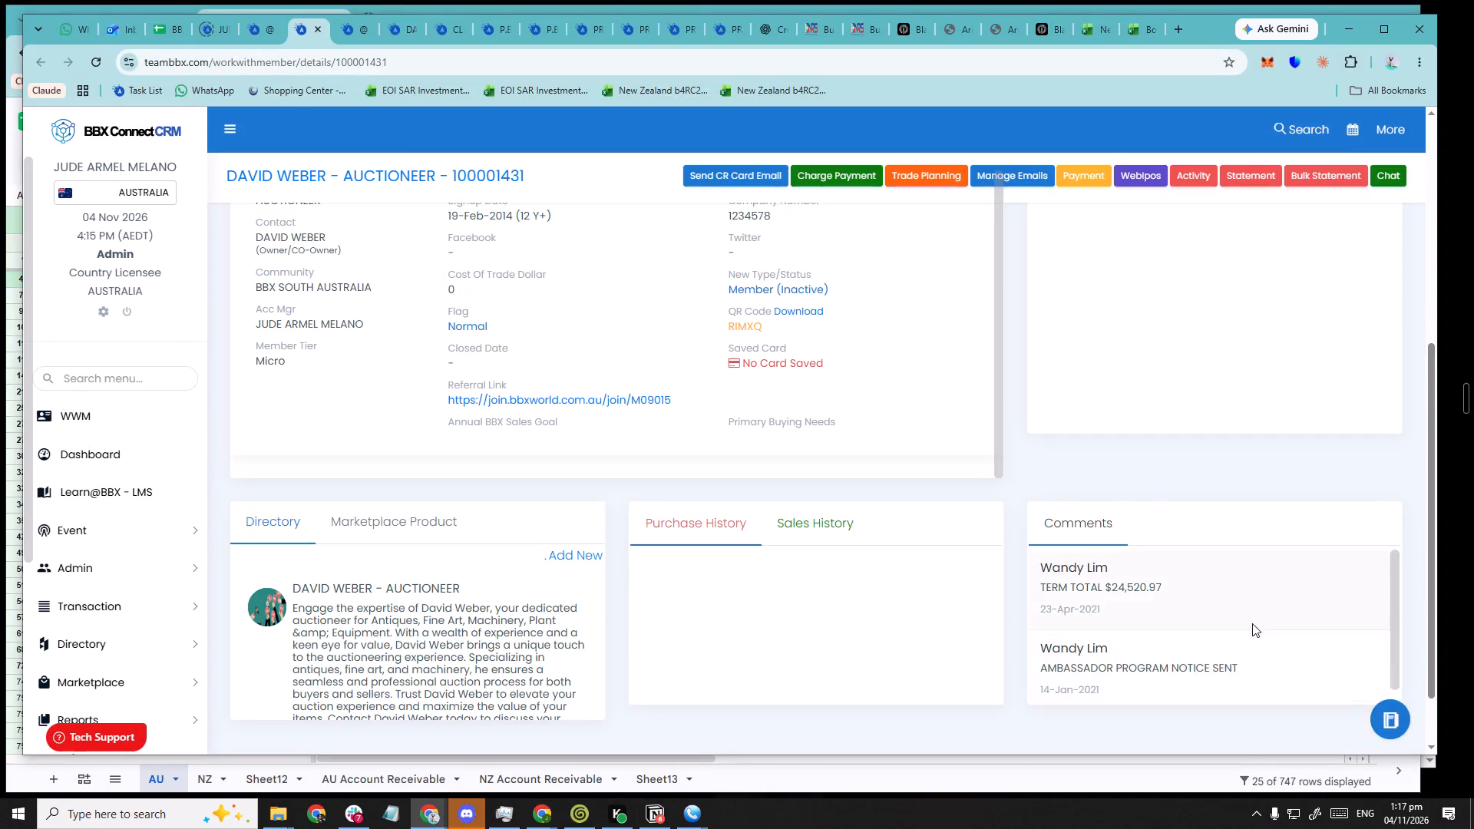
{"action": "scroll", "coordinate": [1020, 458], "scroll_direction": "up", "scroll_amount": 3}
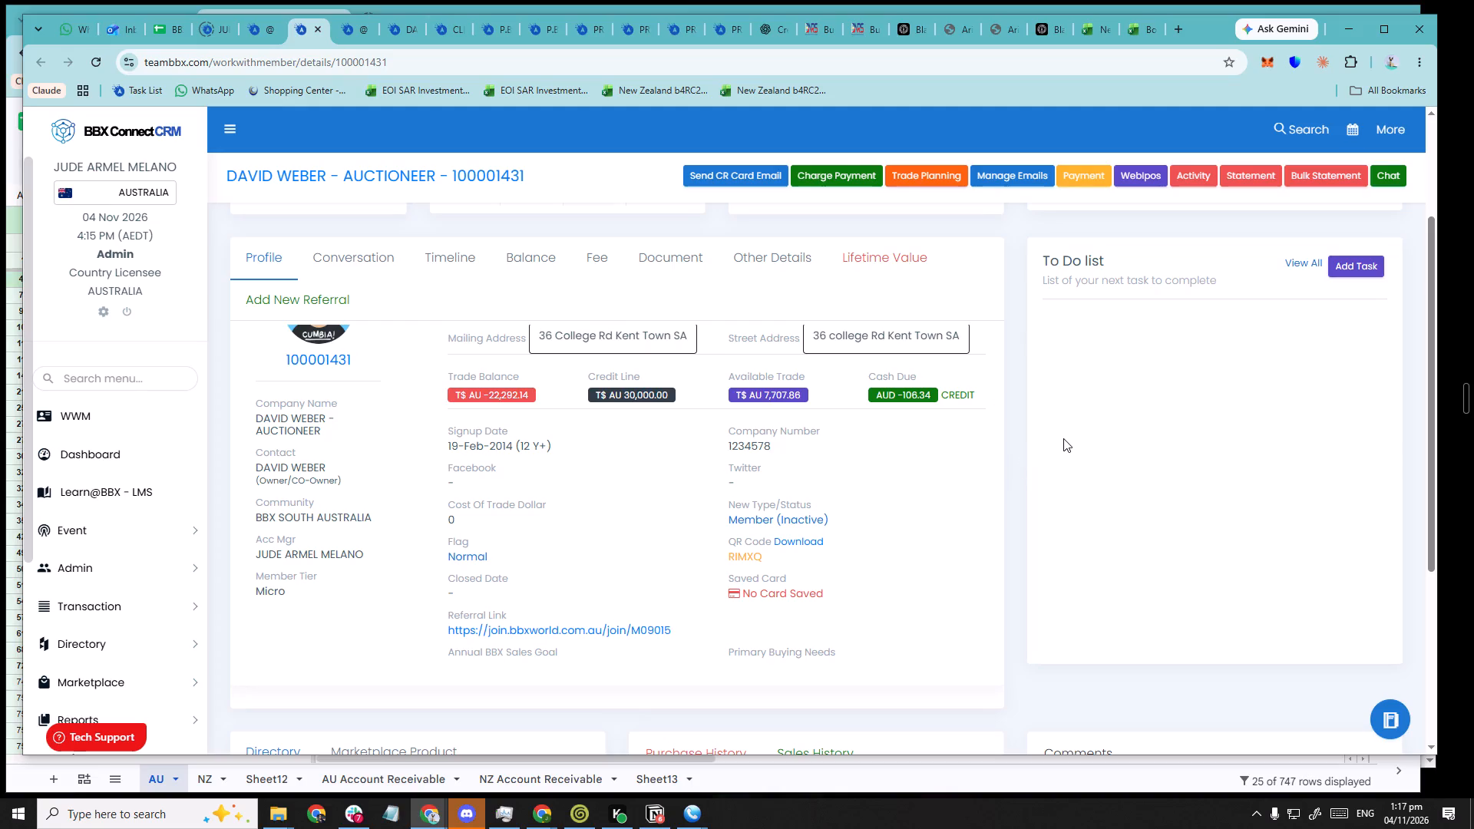
{"action": "scroll", "coordinate": [643, 563], "scroll_direction": "up", "scroll_amount": 2}
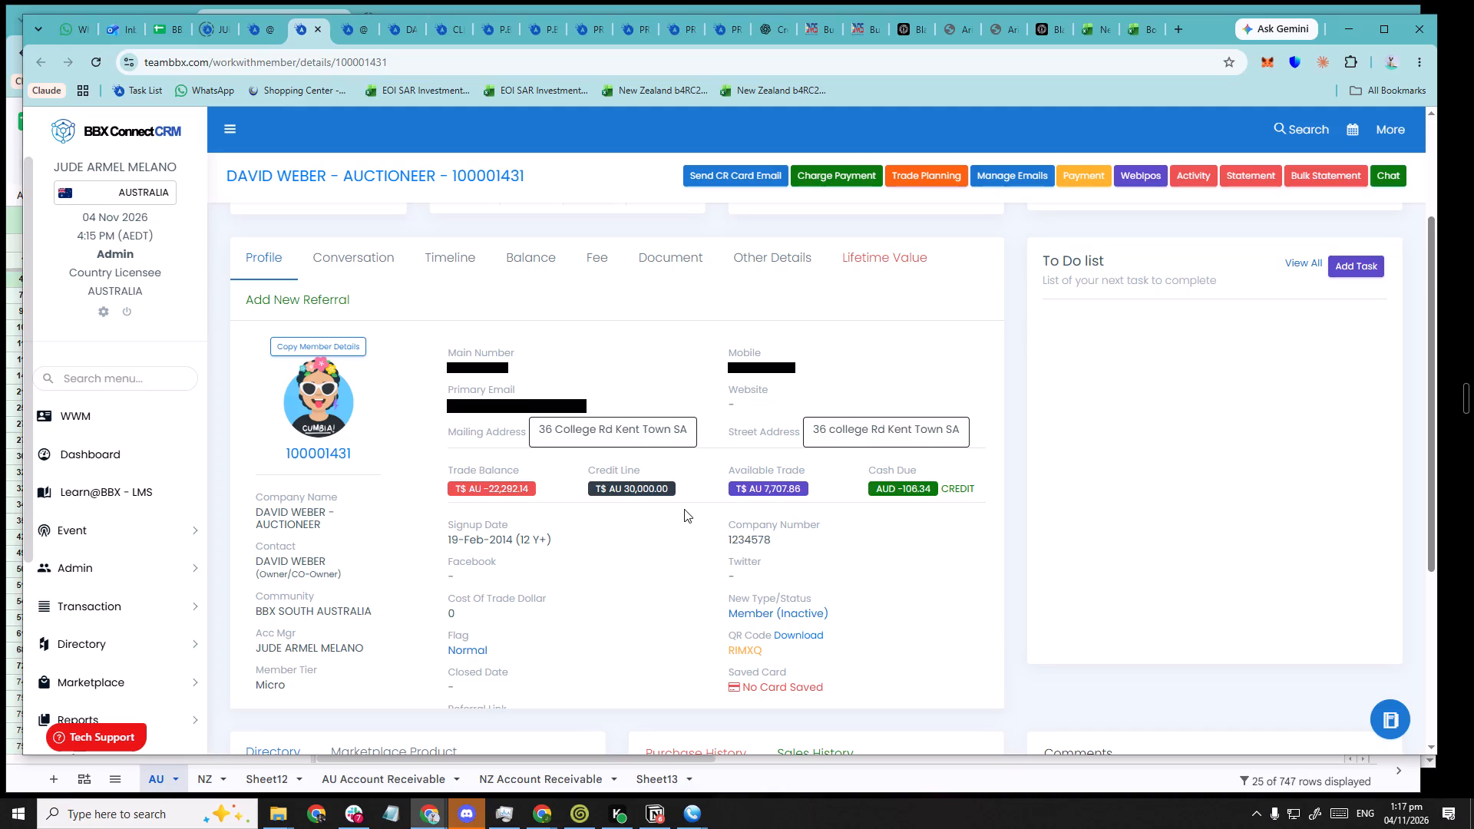
{"action": "scroll", "coordinate": [1024, 603], "scroll_direction": "down", "scroll_amount": 3}
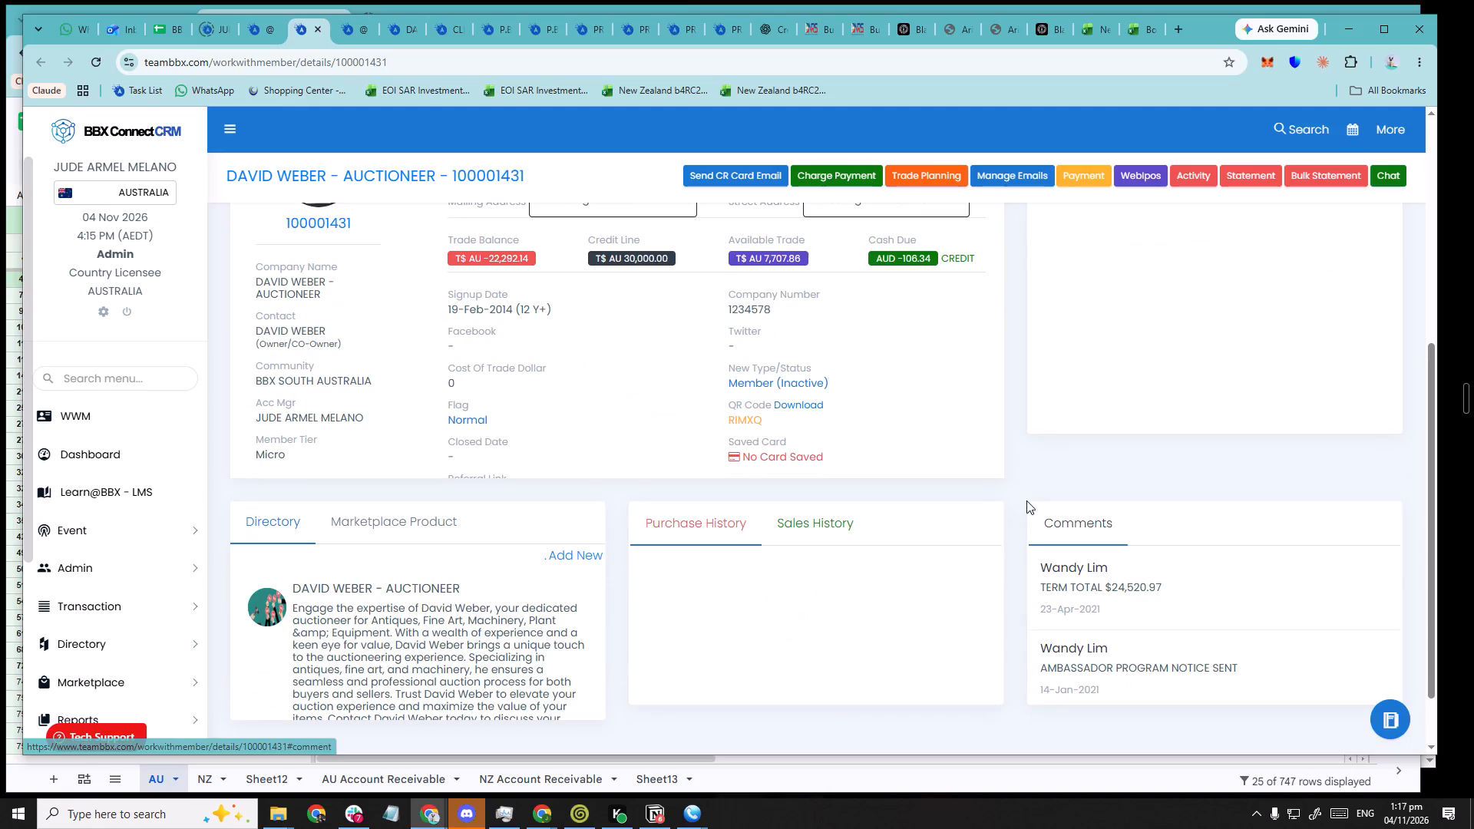
{"action": "scroll", "coordinate": [1011, 478], "scroll_direction": "up", "scroll_amount": 4}
{"action": "scroll", "coordinate": [1018, 490], "scroll_direction": "down", "scroll_amount": 2}
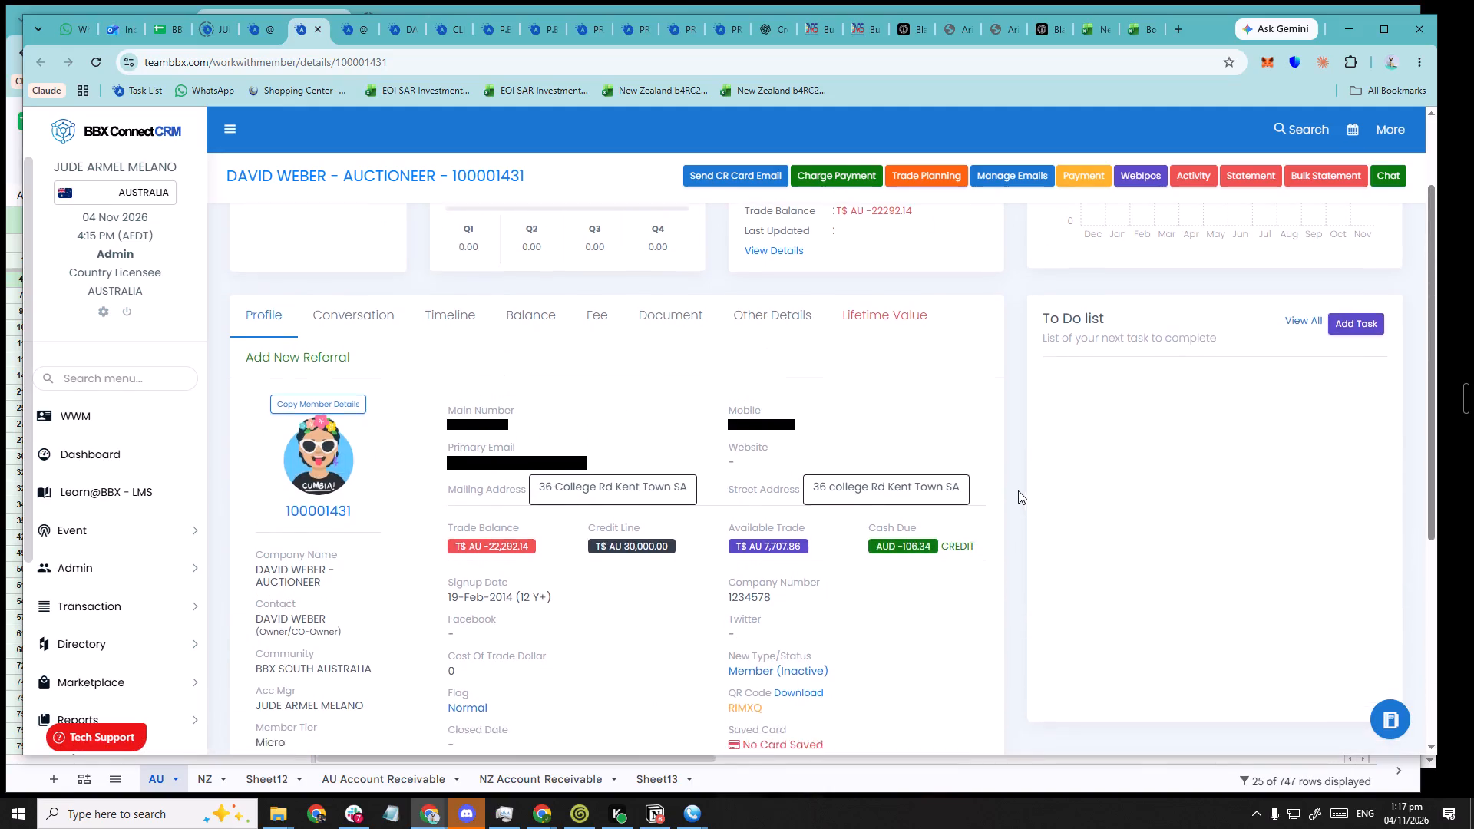
{"action": "scroll", "coordinate": [1018, 490], "scroll_direction": "down", "scroll_amount": 1}
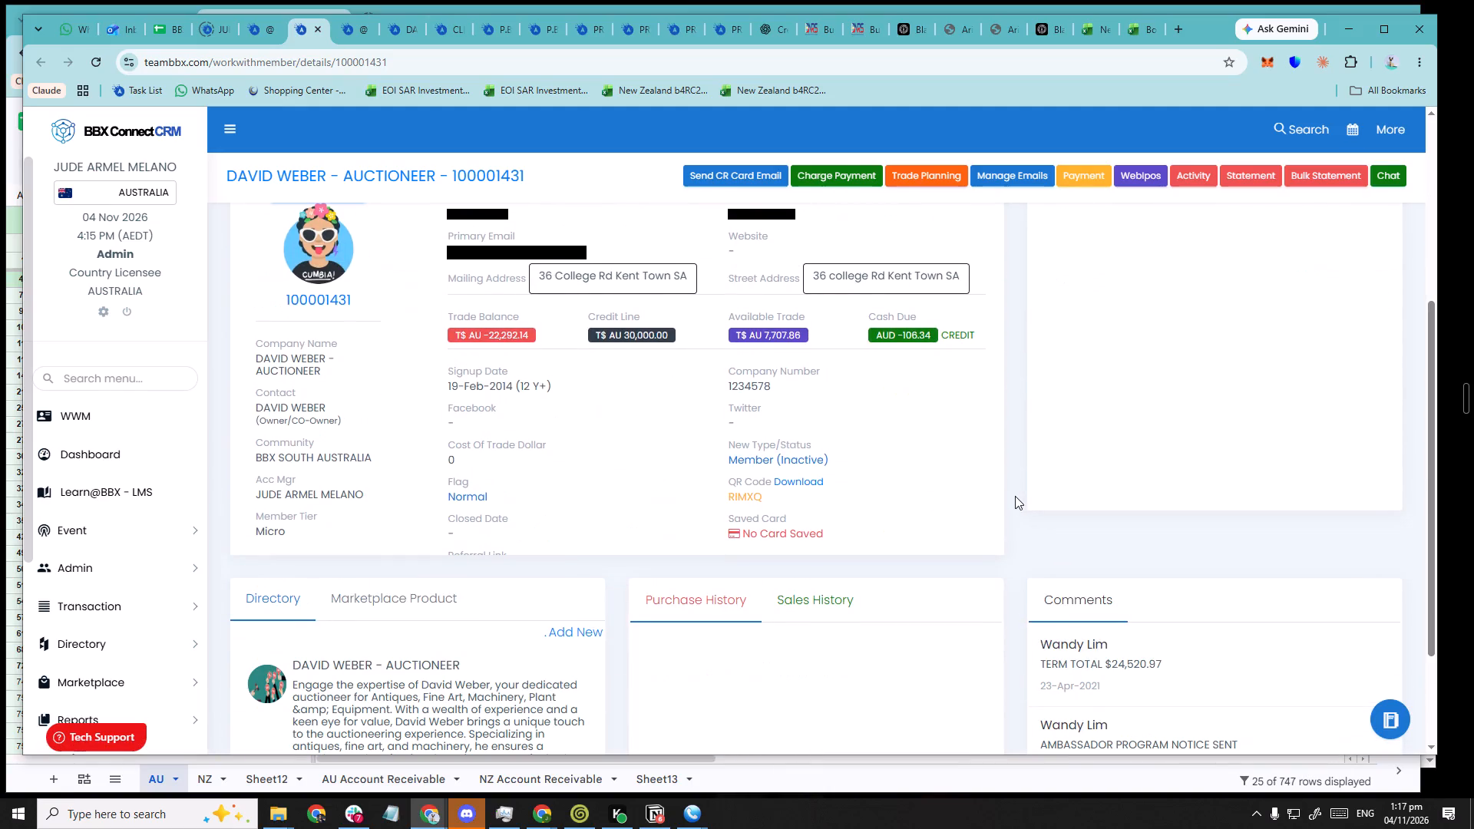
{"action": "scroll", "coordinate": [1016, 497], "scroll_direction": "down", "scroll_amount": 3}
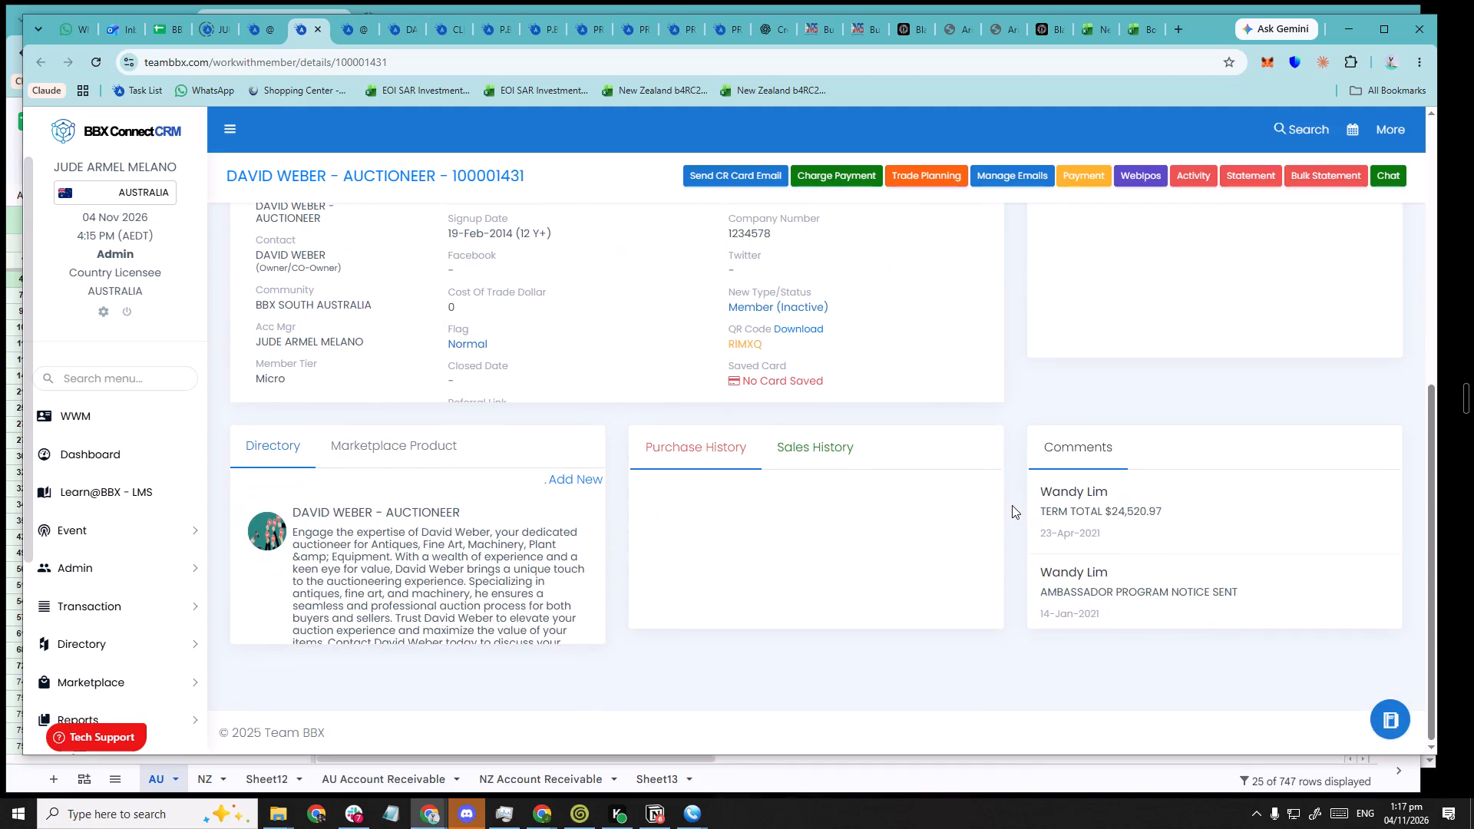
{"action": "scroll", "coordinate": [1026, 479], "scroll_direction": "up", "scroll_amount": 3}
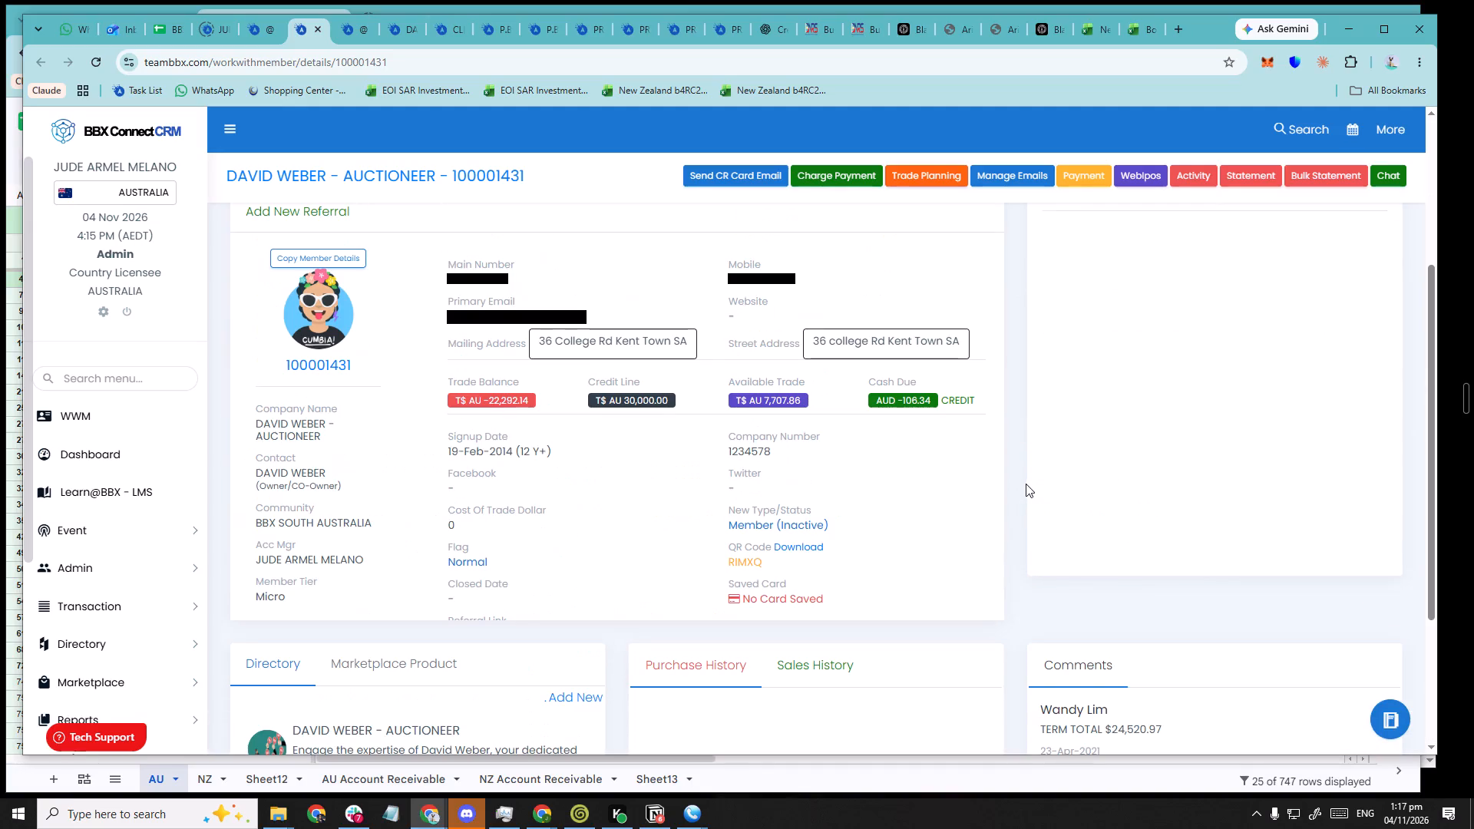
{"action": "scroll", "coordinate": [1025, 484], "scroll_direction": "down", "scroll_amount": 3}
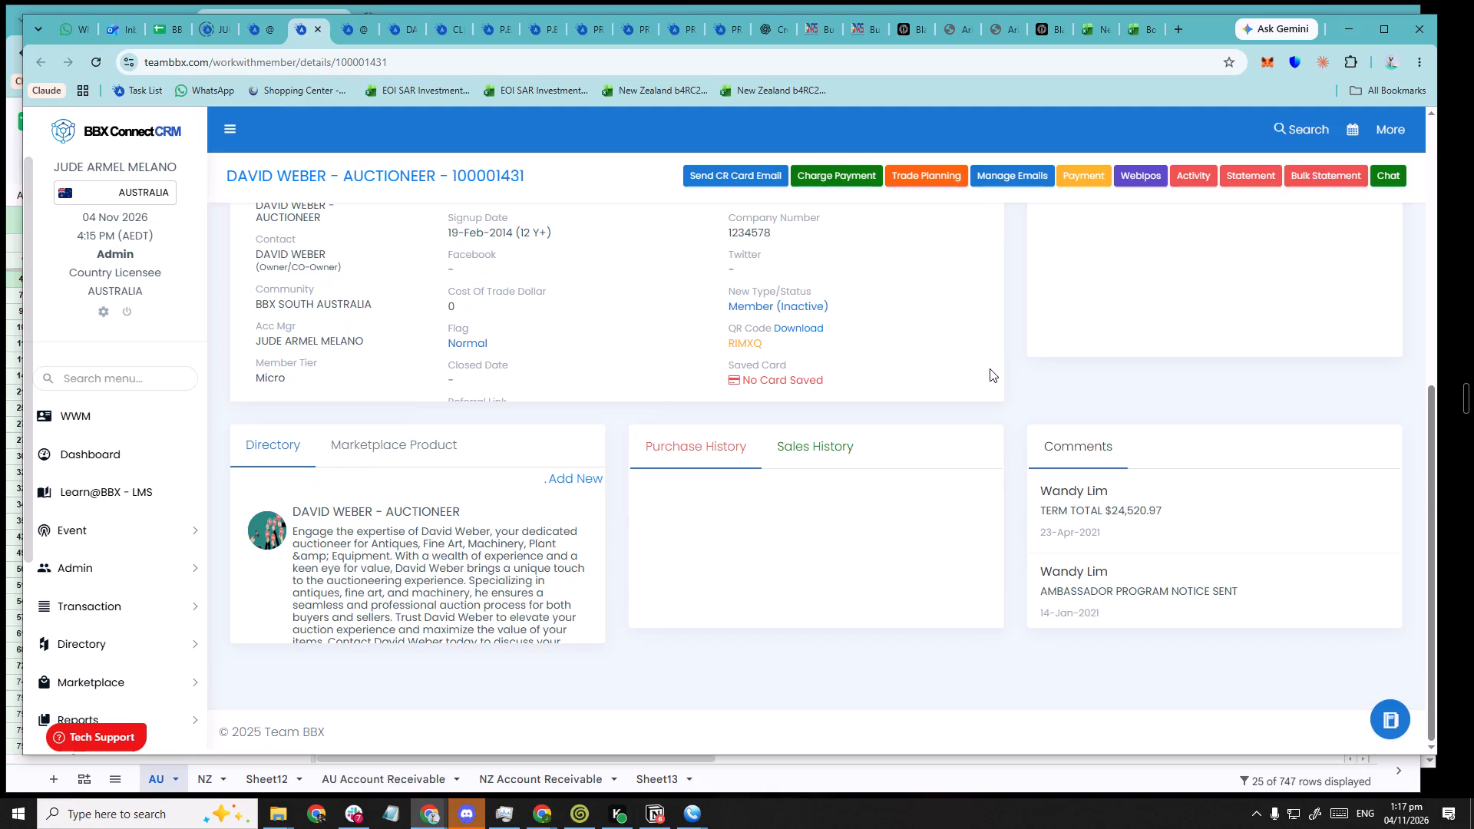
Switch to the MicroSIP call window, end the active call and return to the member system.
{"action": "left_click", "coordinate": [688, 823]}
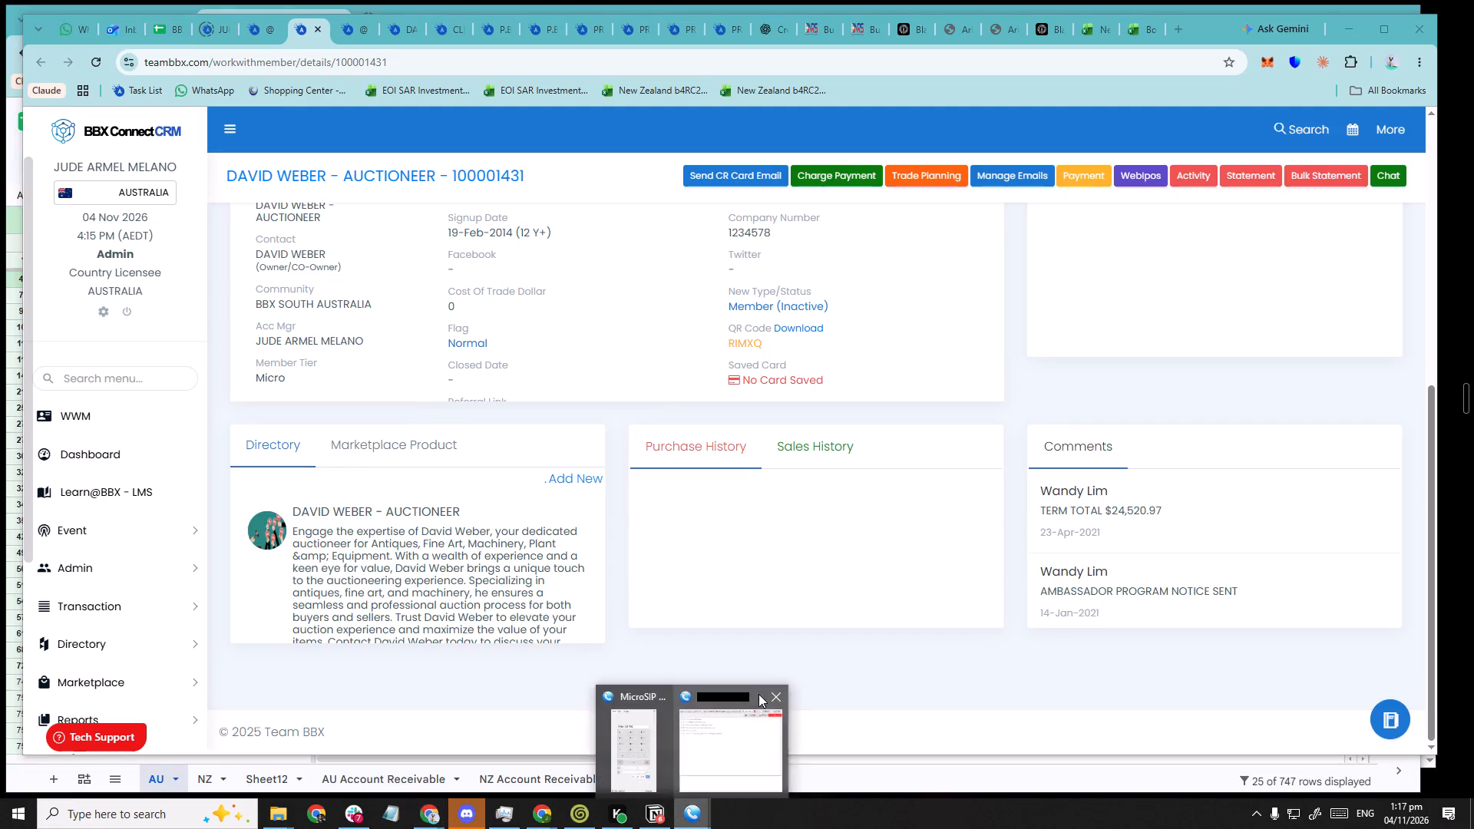
{"action": "left_click", "coordinate": [747, 761]}
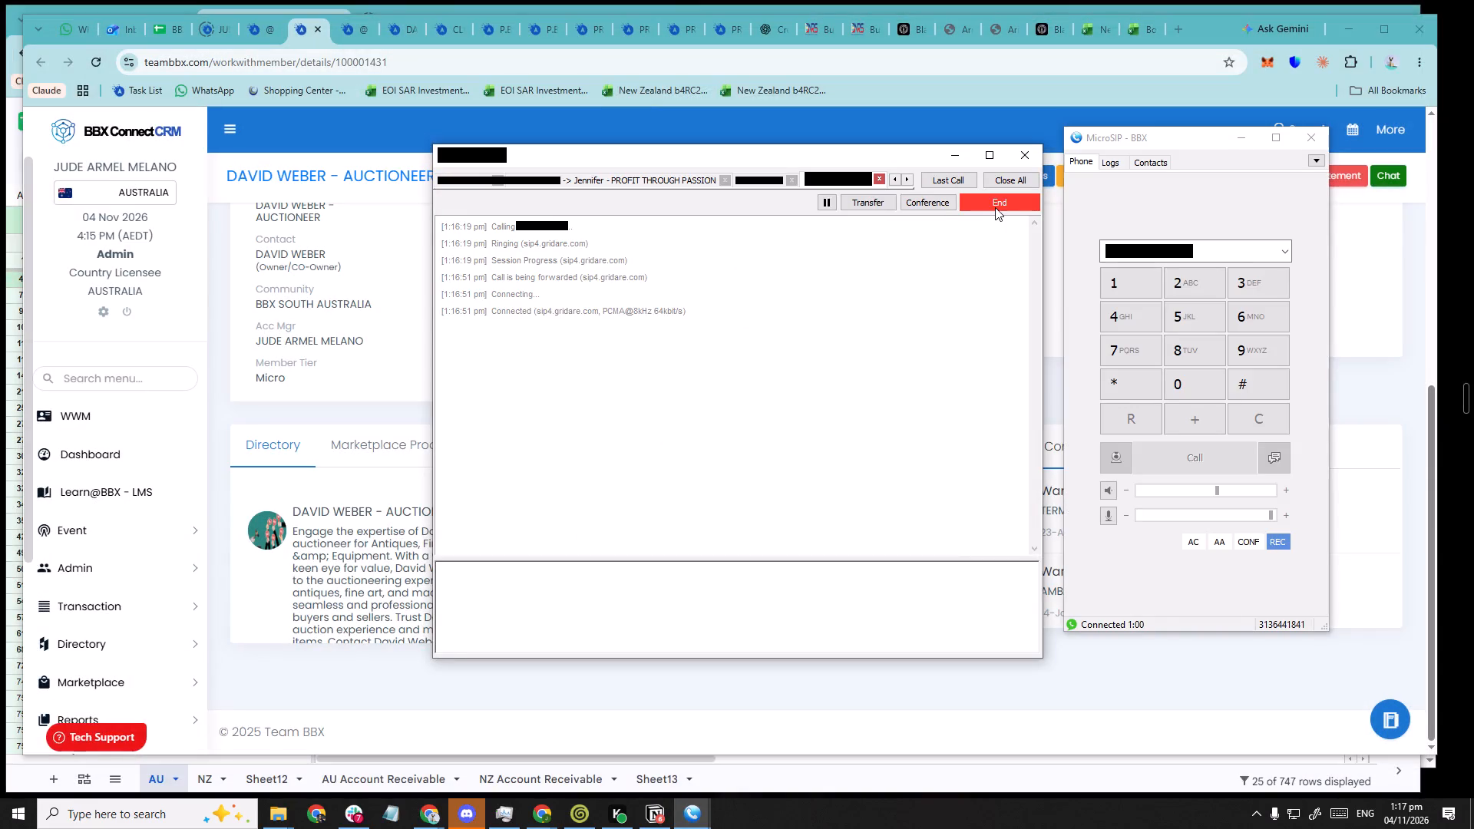
{"action": "left_click", "coordinate": [995, 207]}
{"action": "left_click", "coordinate": [389, 405]}
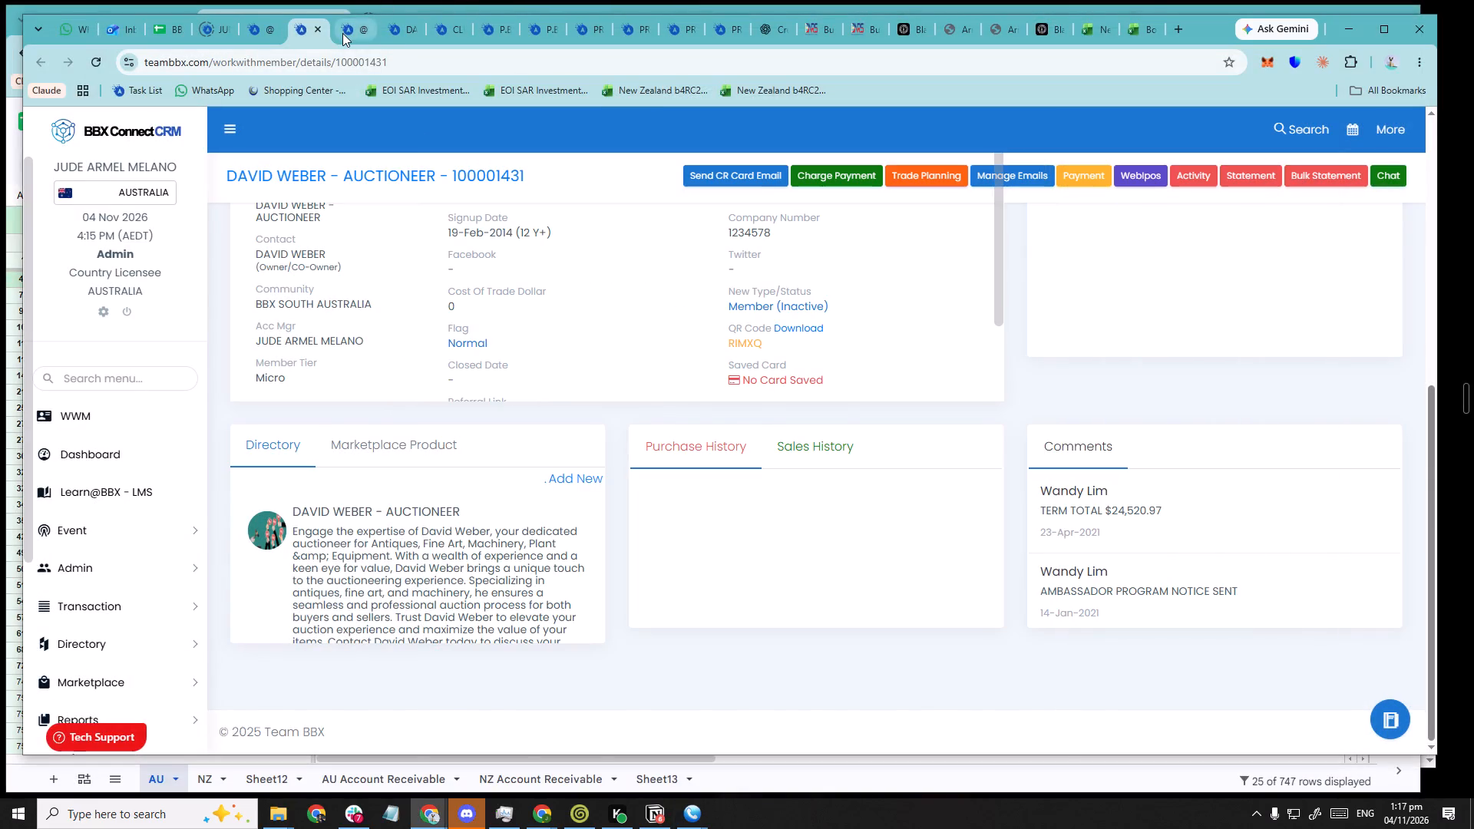
Close the directory listing page and set the message type to Left Message for a new entry on the auctioneer's conversation page.
{"action": "left_click", "coordinate": [342, 33]}
{"action": "key", "text": "ctrl+w"}
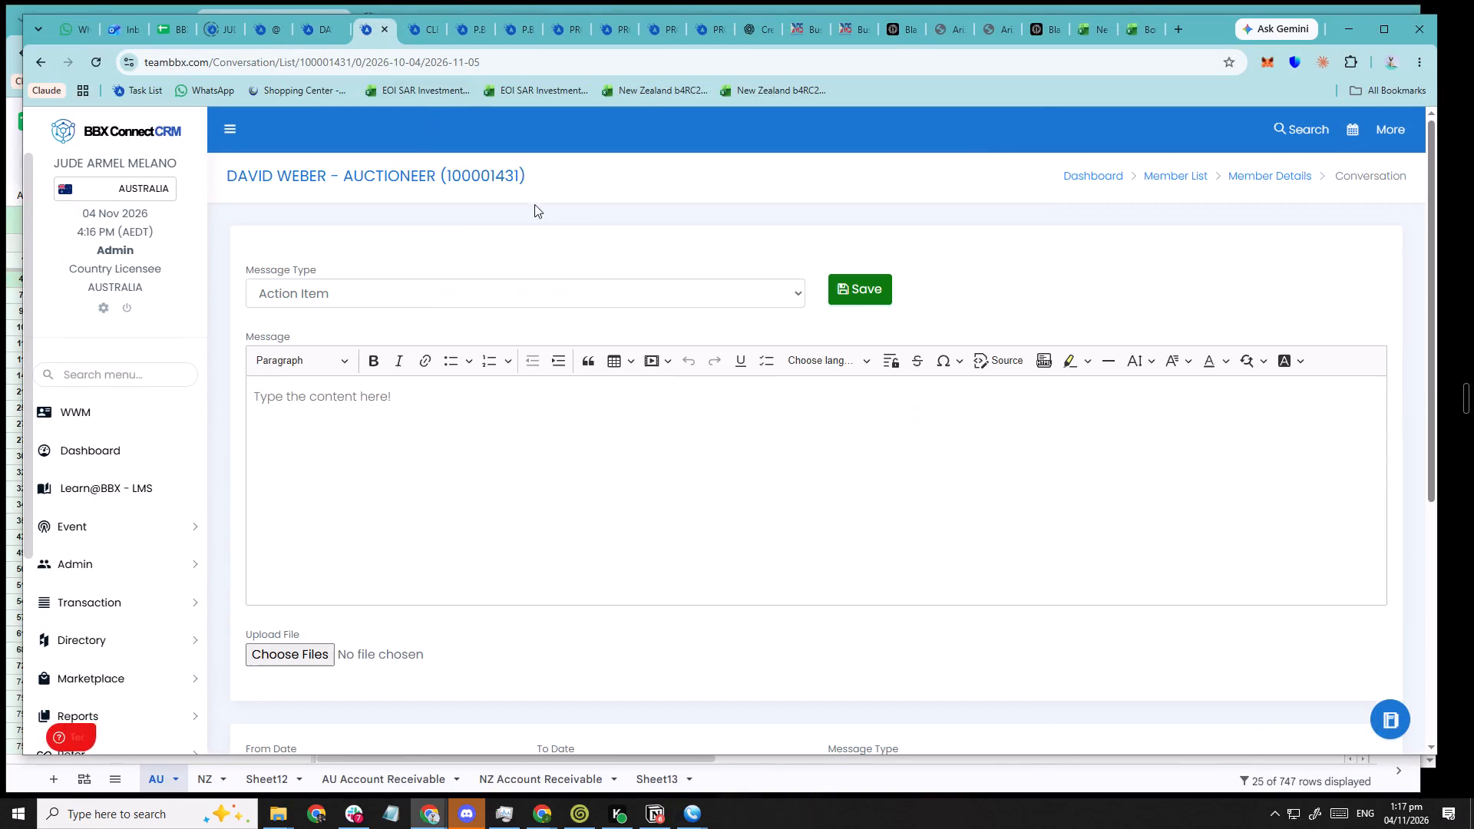
{"action": "left_click", "coordinate": [490, 506]}
{"action": "left_click", "coordinate": [499, 305]}
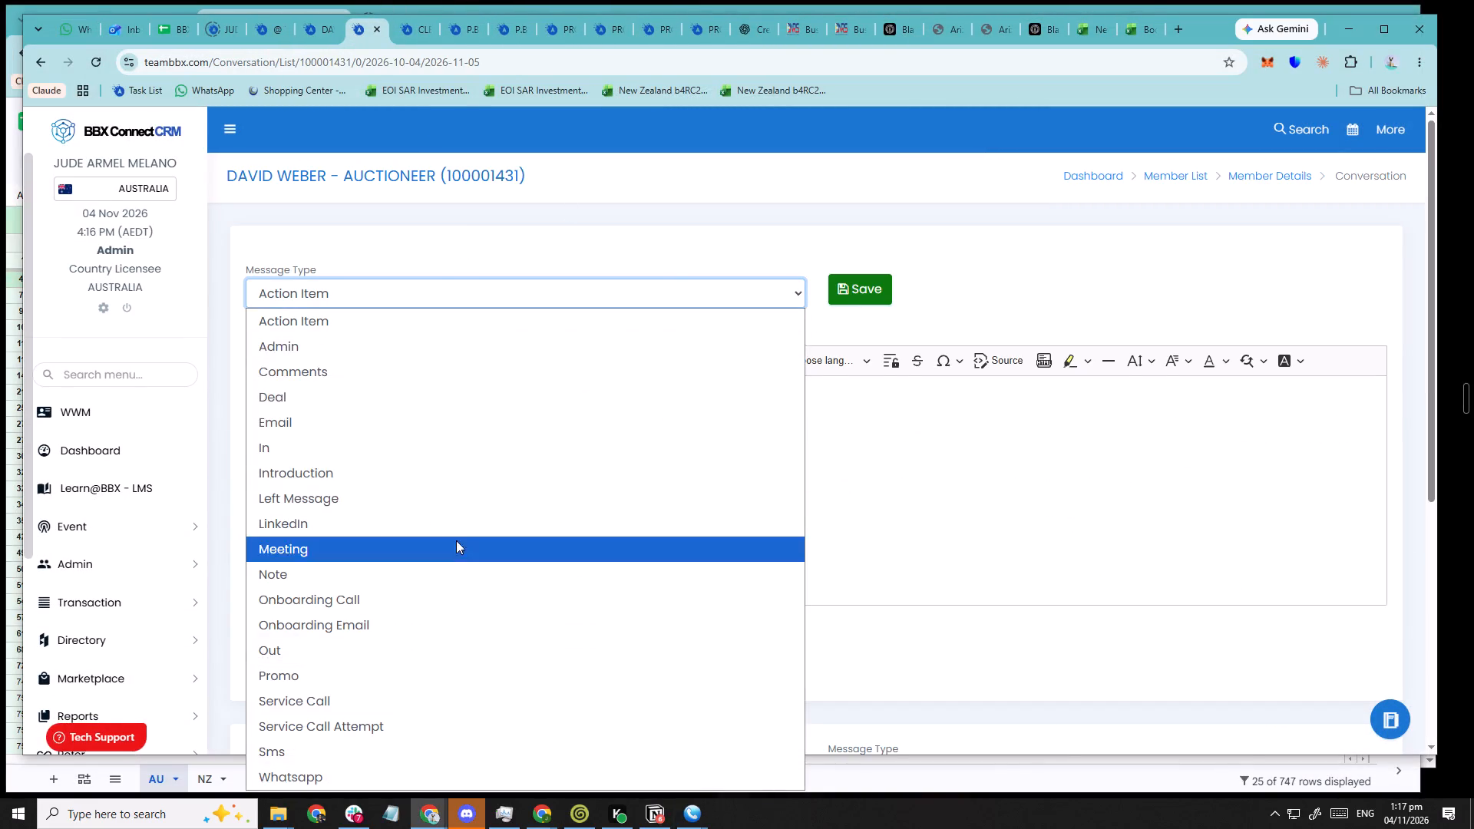
{"action": "left_click", "coordinate": [464, 503]}
{"action": "left_click", "coordinate": [484, 468]}
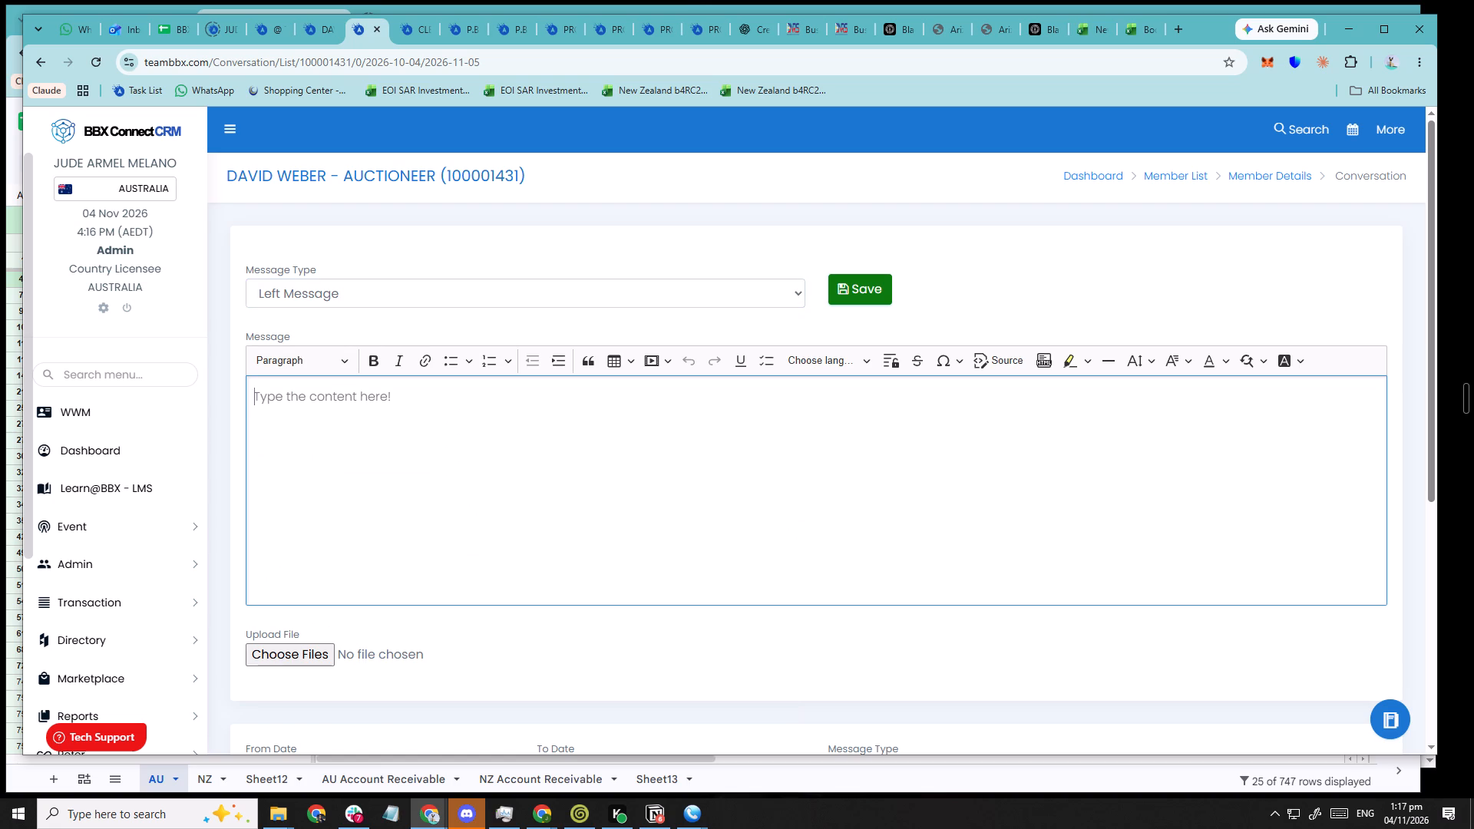
Start the message with "LM. CALLED TO HAVE A QUICK CHECK IN ON HIS ACCOUNT.".
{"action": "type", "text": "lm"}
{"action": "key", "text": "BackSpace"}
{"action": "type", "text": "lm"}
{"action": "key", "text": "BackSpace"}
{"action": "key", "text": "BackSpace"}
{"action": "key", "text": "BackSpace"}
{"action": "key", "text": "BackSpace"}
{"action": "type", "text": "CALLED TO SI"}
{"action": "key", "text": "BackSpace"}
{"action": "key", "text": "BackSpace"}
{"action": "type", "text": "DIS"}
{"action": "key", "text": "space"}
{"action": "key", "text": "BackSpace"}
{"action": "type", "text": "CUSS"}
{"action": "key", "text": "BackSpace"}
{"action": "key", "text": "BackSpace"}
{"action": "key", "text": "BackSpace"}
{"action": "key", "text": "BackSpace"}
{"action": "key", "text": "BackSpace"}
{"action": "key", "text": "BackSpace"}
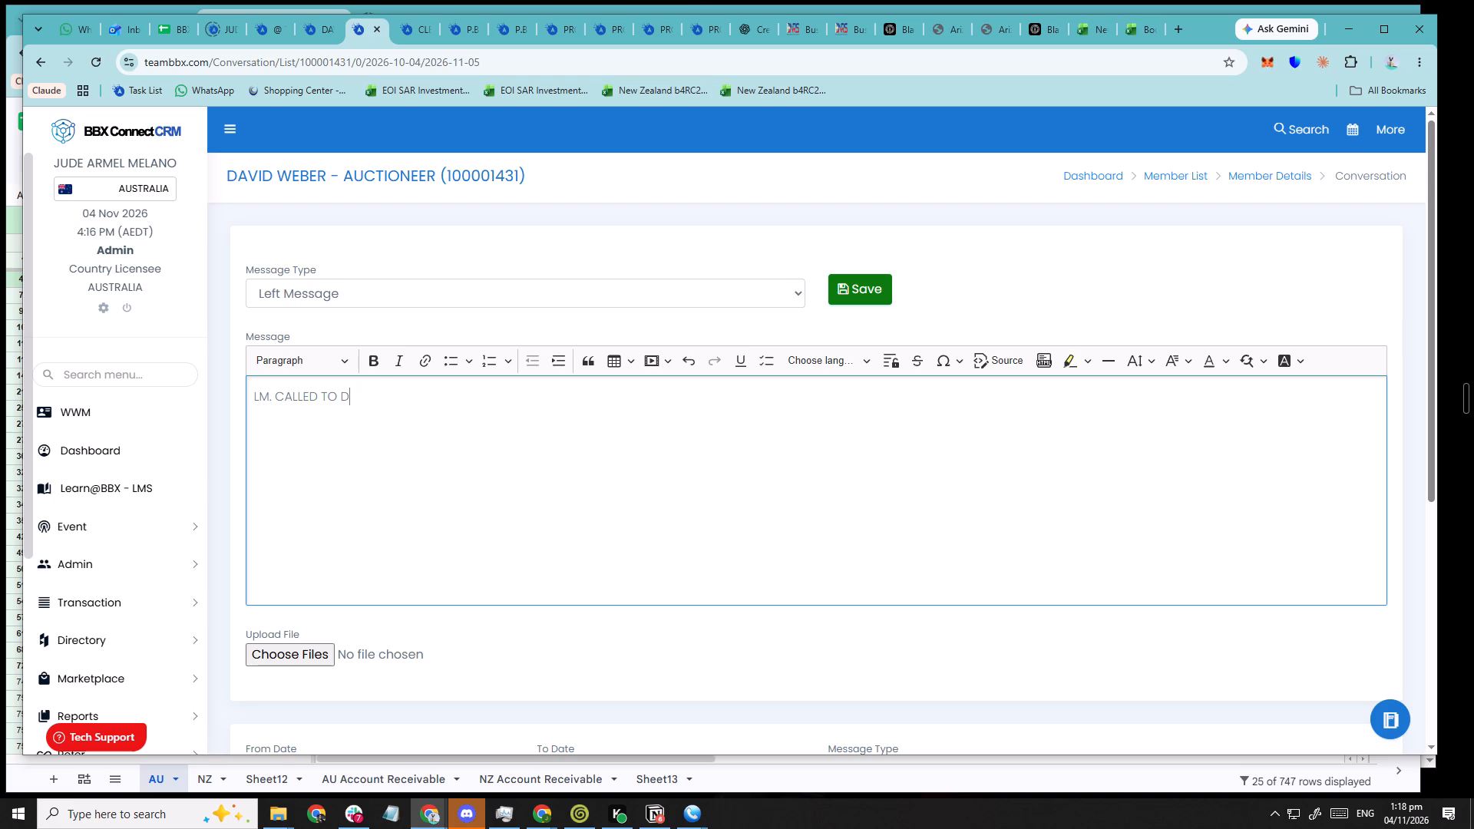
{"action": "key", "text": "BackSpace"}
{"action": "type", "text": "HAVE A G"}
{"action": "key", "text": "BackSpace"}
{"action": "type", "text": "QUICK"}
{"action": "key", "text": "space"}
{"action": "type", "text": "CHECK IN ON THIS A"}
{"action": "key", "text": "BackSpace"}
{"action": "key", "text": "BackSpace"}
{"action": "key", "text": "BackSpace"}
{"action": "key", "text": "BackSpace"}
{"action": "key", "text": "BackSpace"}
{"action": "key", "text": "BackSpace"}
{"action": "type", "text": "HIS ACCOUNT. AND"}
Continue the message with "AND WANTED TO VERIFY IF LISTING IS CURRENT AND AVAILABLE FOR BBX TRADE.".
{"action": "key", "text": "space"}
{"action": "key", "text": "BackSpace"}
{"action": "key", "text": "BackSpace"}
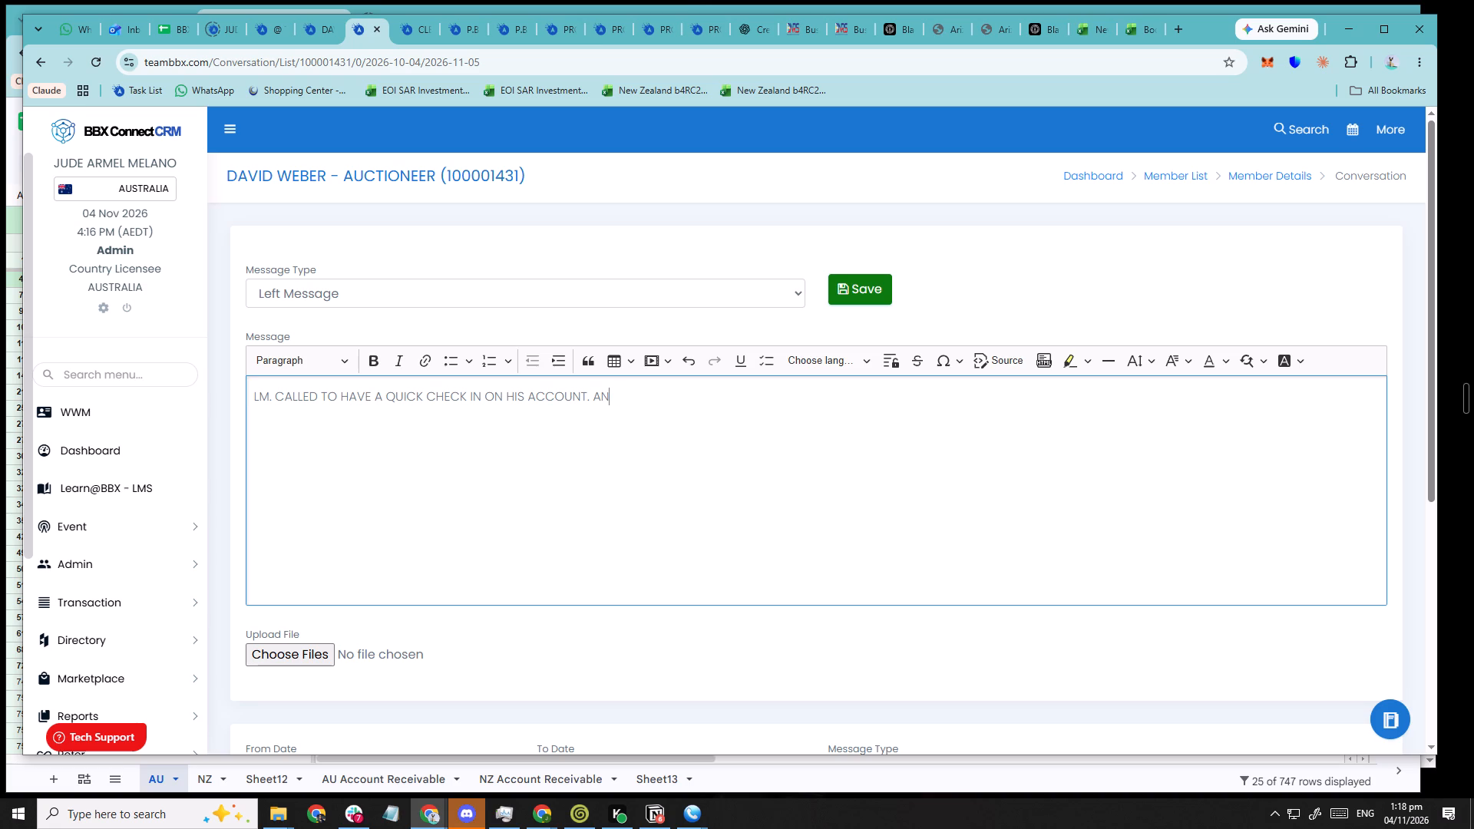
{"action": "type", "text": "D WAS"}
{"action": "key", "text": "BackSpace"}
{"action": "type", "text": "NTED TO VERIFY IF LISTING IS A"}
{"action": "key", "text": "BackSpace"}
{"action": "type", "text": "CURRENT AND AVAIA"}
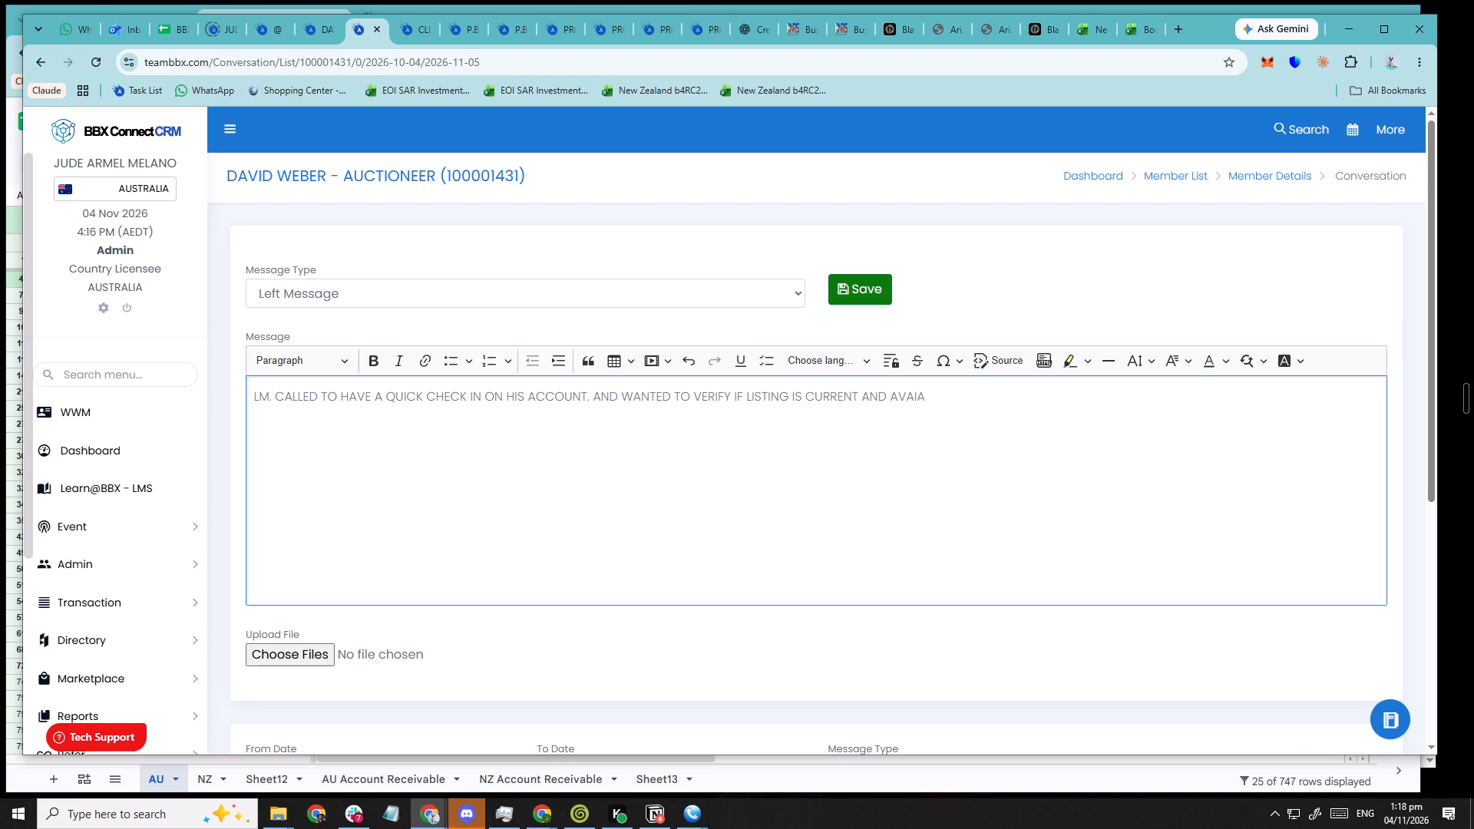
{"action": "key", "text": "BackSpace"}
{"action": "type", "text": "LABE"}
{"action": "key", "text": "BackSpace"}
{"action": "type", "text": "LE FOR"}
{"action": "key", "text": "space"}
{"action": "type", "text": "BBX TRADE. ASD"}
Finish the message with "ASKED TO CALL BACK.", save the conversation entry and check it in the conversation list.
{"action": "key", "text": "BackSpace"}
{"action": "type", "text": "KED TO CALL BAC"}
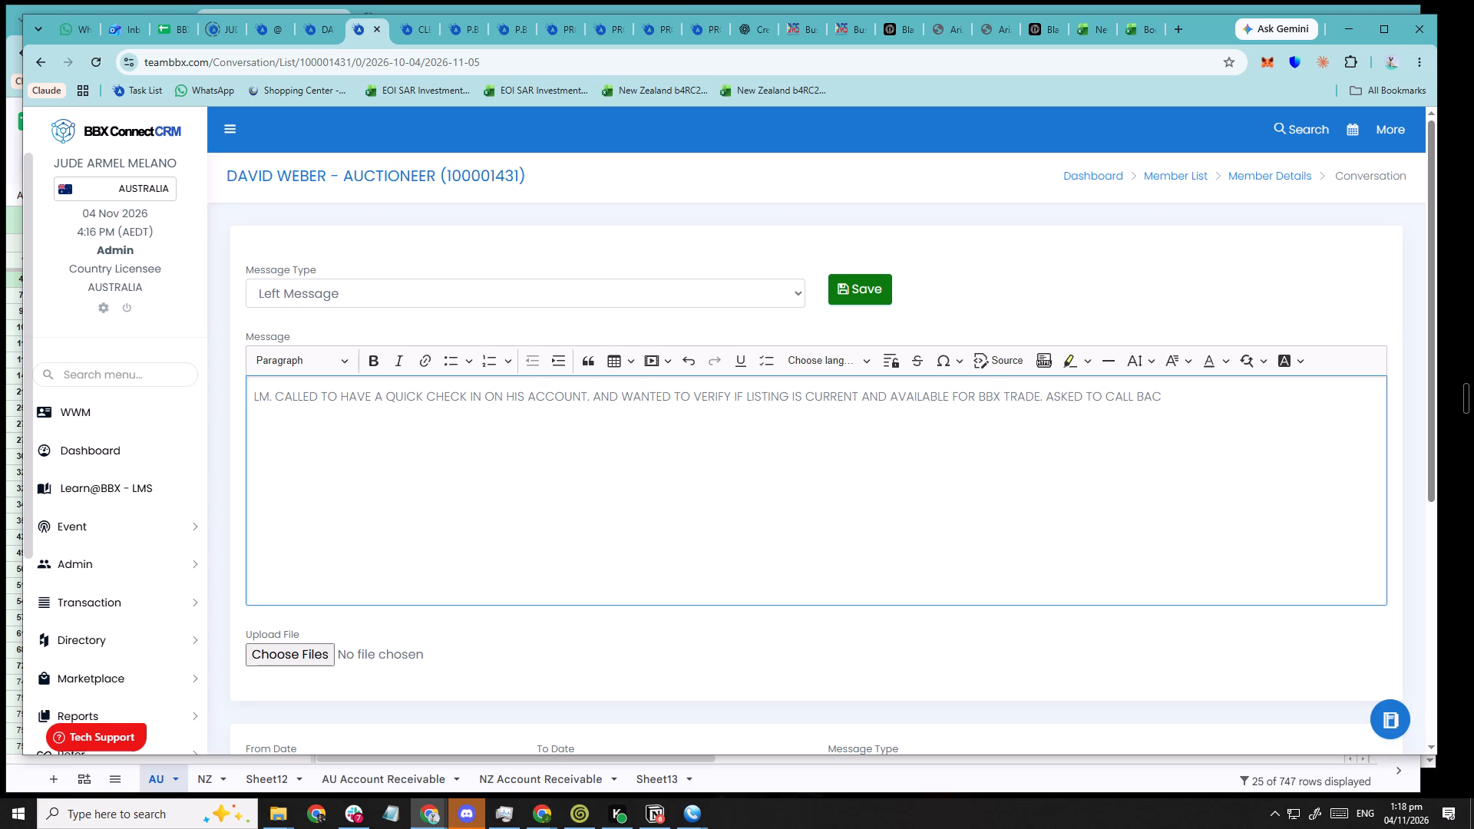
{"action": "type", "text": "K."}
{"action": "left_click", "coordinate": [861, 299]}
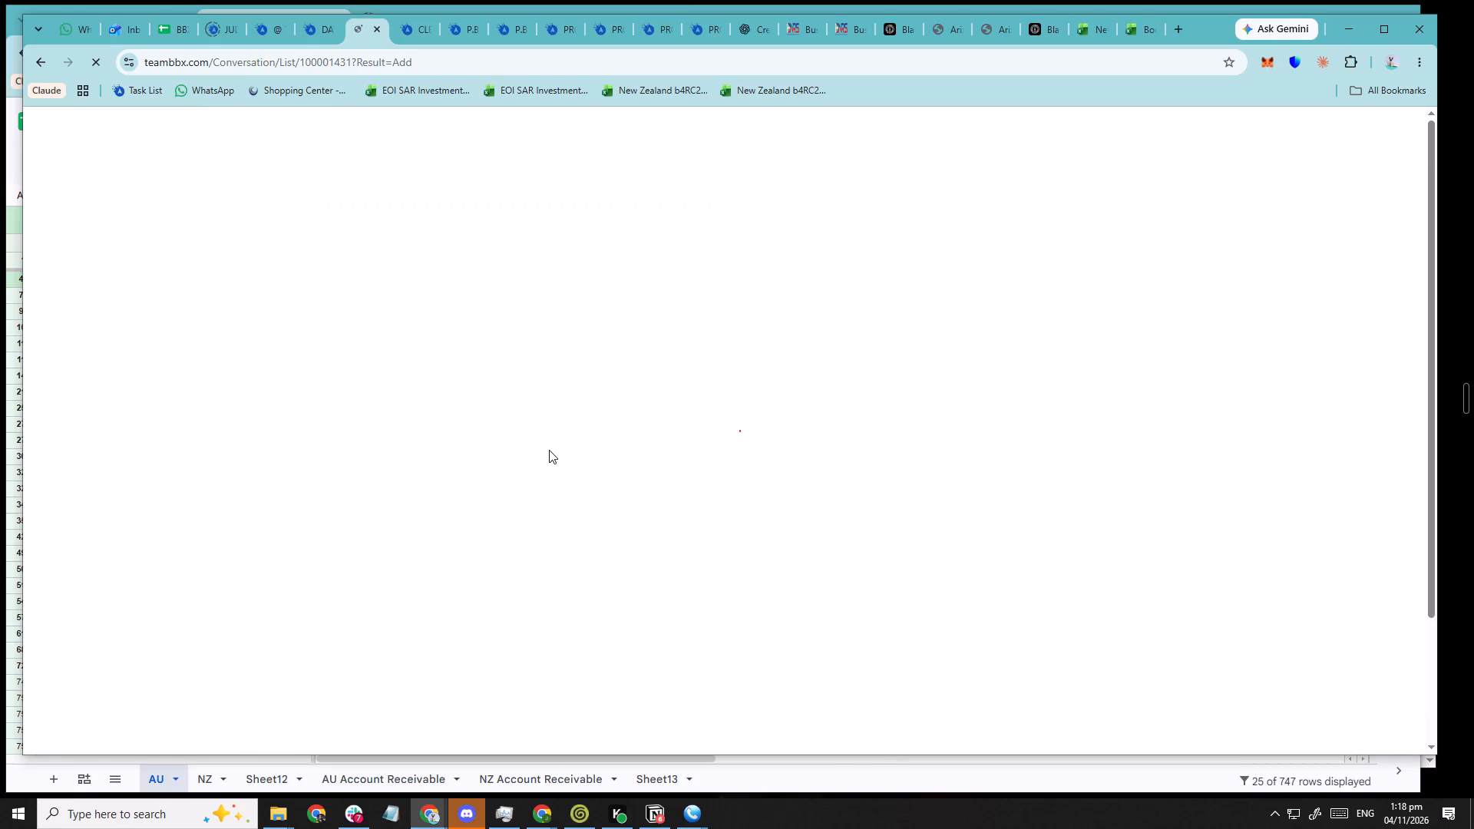
{"action": "scroll", "coordinate": [539, 461], "scroll_direction": "down", "scroll_amount": 6}
{"action": "scroll", "coordinate": [537, 469], "scroll_direction": "up", "scroll_amount": 3}
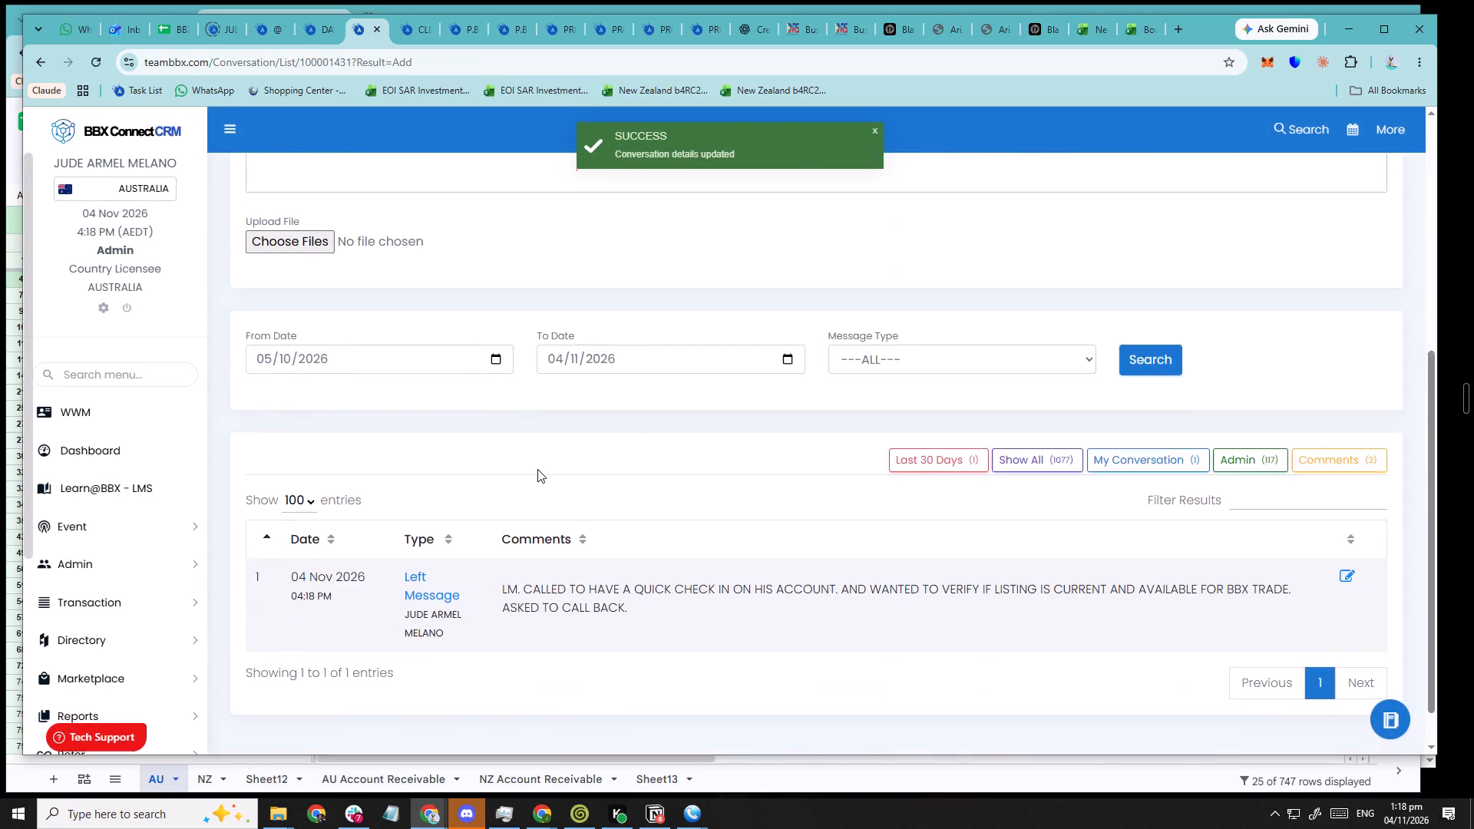
{"action": "scroll", "coordinate": [537, 469], "scroll_direction": "up", "scroll_amount": 5}
Close the auctioneer's conversation and member details pages and return to the Priority Contact report.
{"action": "key", "text": "ctrl+w"}
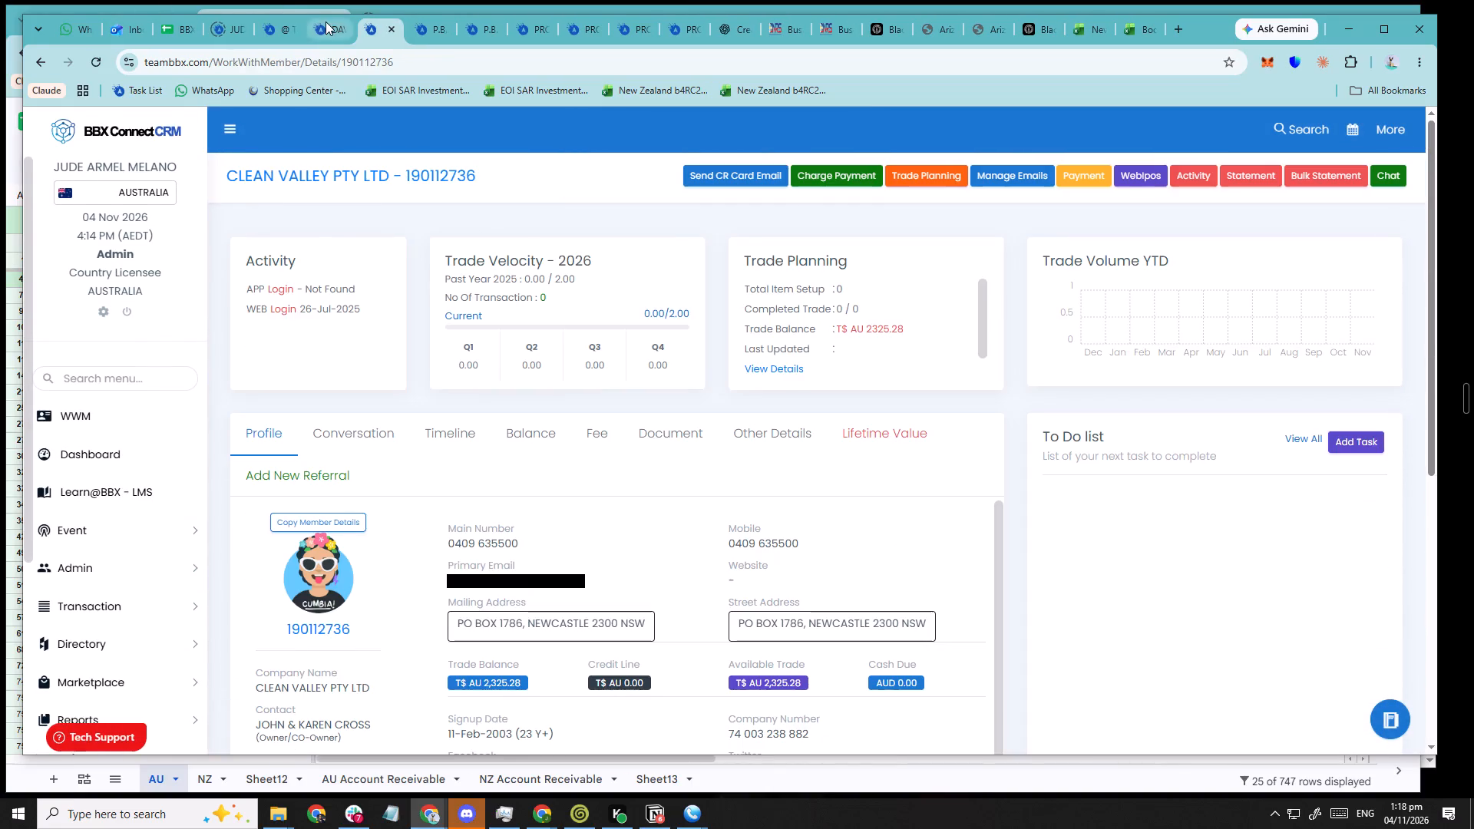
{"action": "left_click", "coordinate": [326, 21]}
{"action": "key", "text": "ctrl+w"}
{"action": "scroll", "coordinate": [452, 253], "scroll_direction": "down", "scroll_amount": 3}
{"action": "scroll", "coordinate": [477, 332], "scroll_direction": "up", "scroll_amount": 5}
{"action": "left_click", "coordinate": [289, 27]}
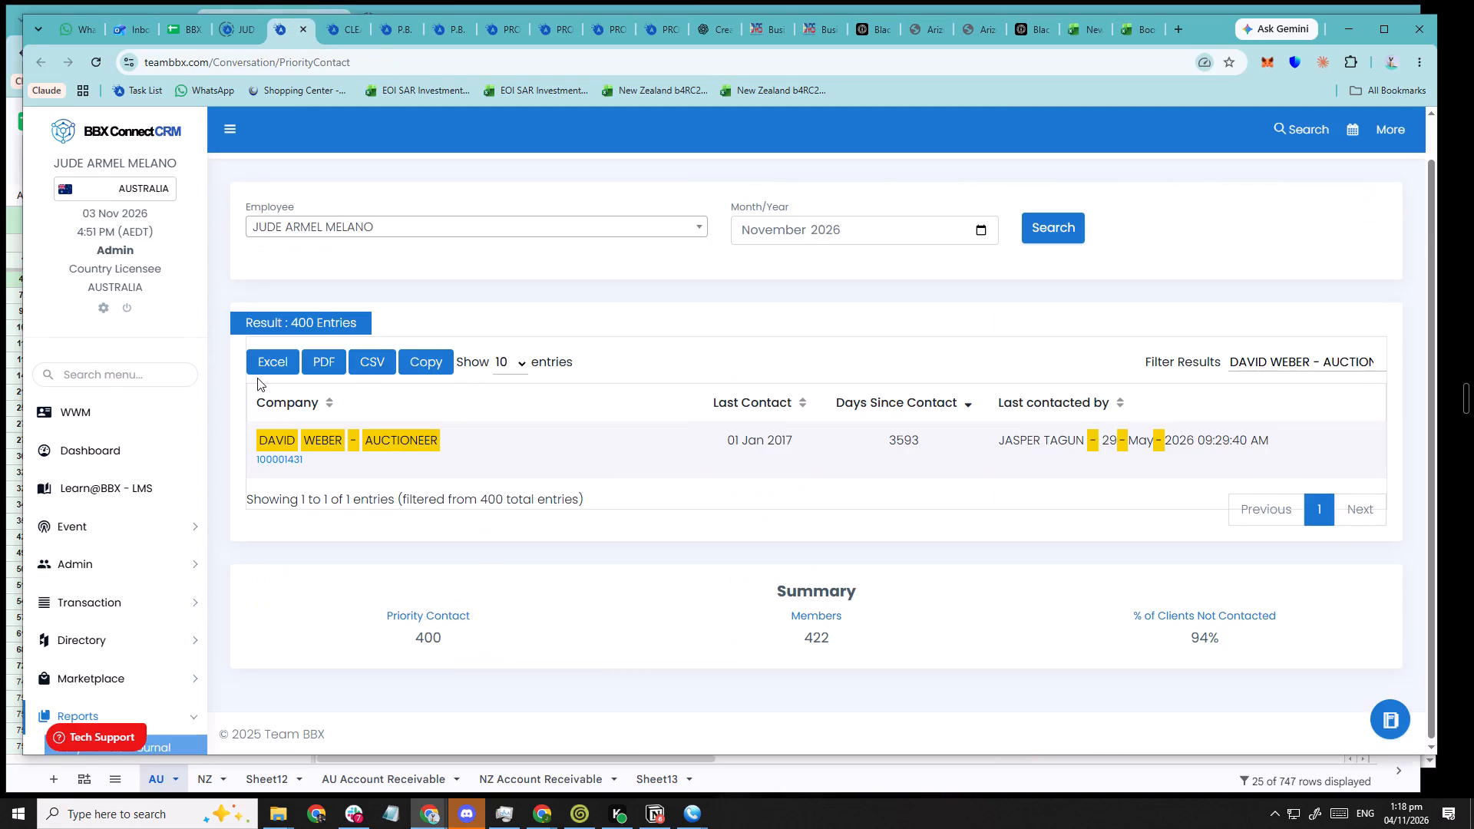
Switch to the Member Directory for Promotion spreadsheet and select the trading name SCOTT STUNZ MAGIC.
{"action": "key", "text": "alt+Tab"}
{"action": "key", "text": "alt+Tab"}
{"action": "key", "text": "alt+shift+Tab"}
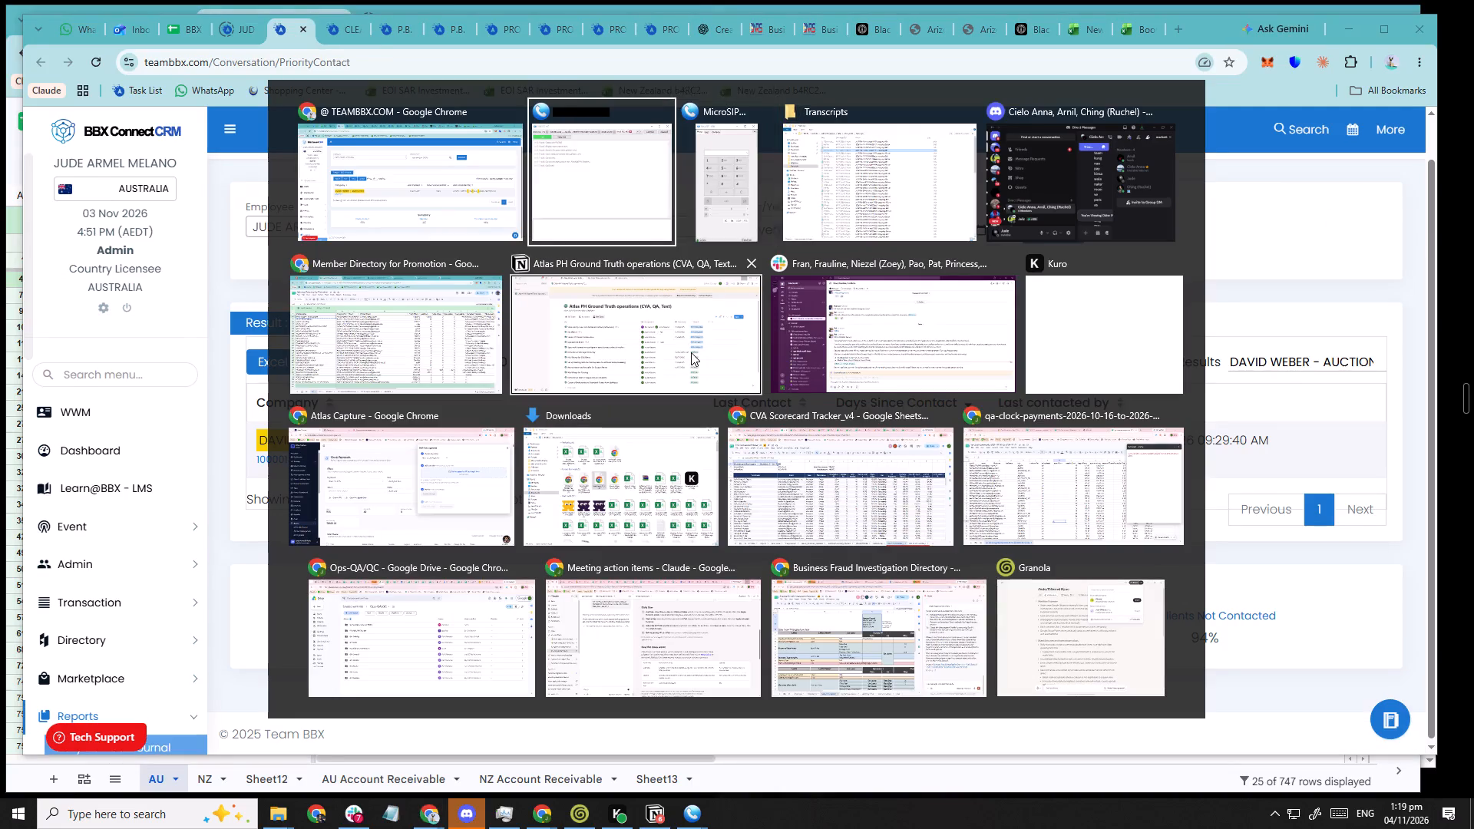
{"action": "key", "text": "alt+Tab"}
{"action": "key", "text": "alt+Tab"}
{"action": "key", "text": "alt+Tab"}
{"action": "key", "text": "alt+Tab"}
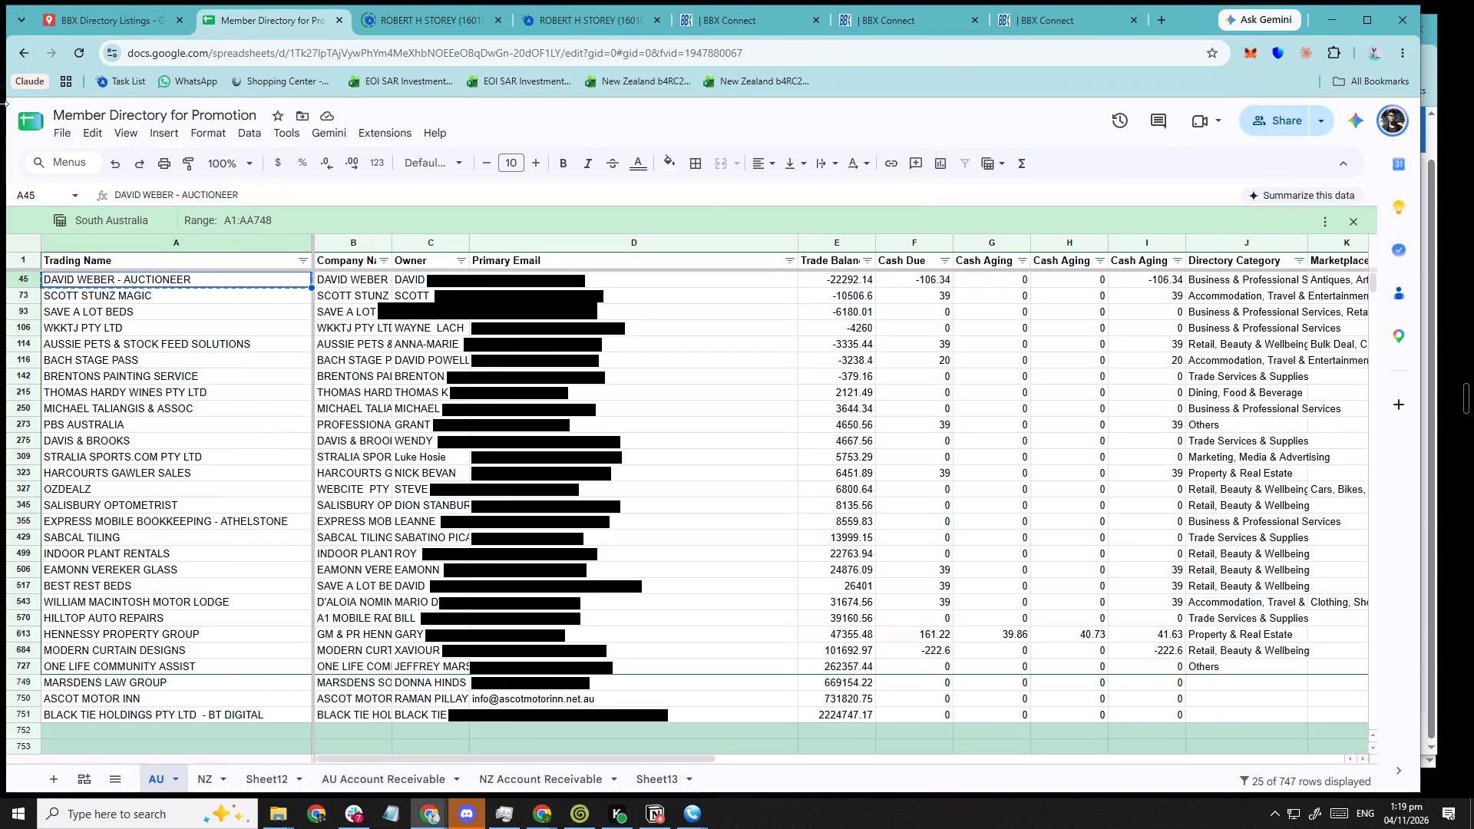
{"action": "left_click", "coordinate": [213, 295]}
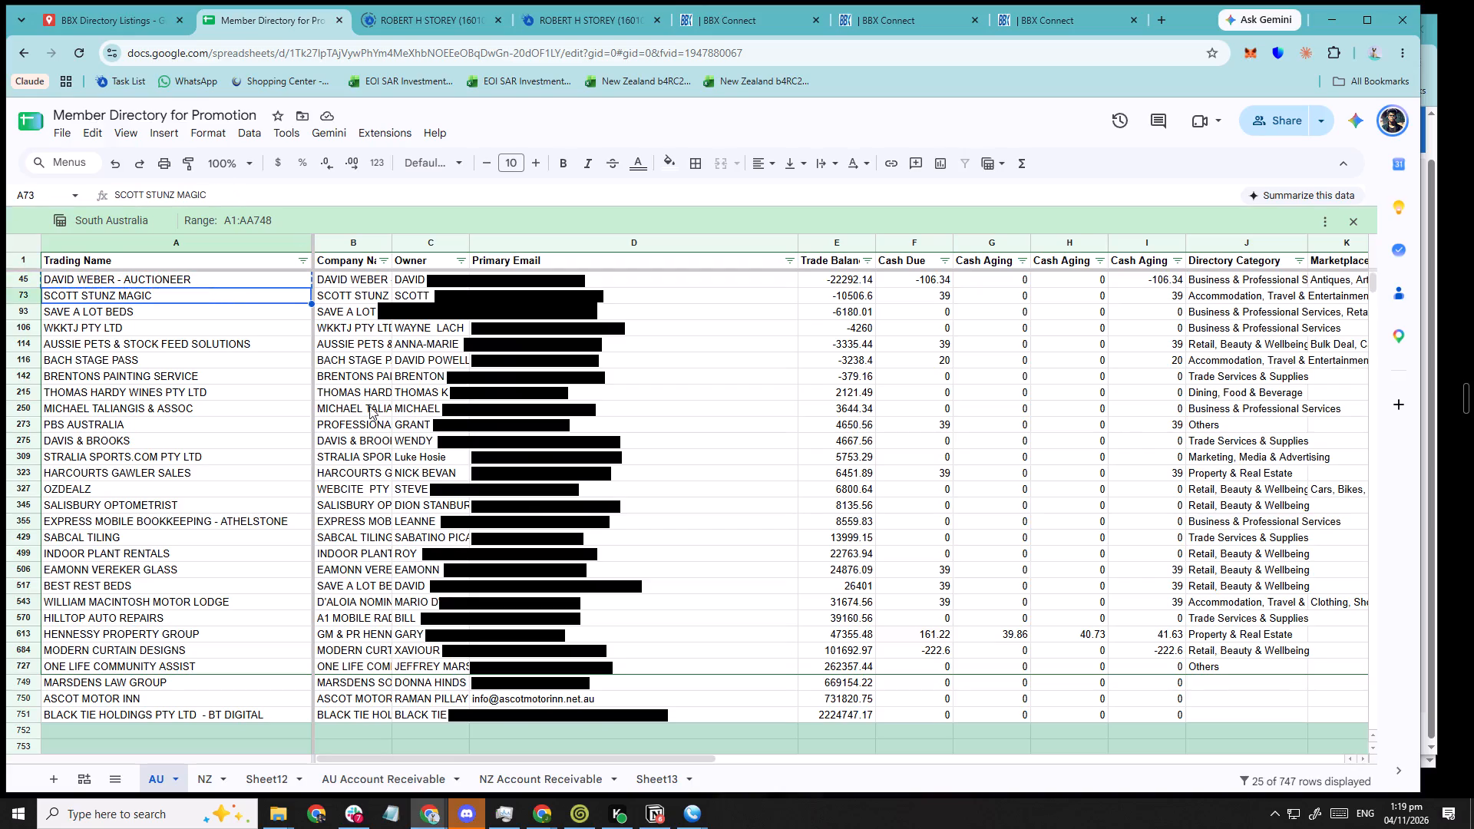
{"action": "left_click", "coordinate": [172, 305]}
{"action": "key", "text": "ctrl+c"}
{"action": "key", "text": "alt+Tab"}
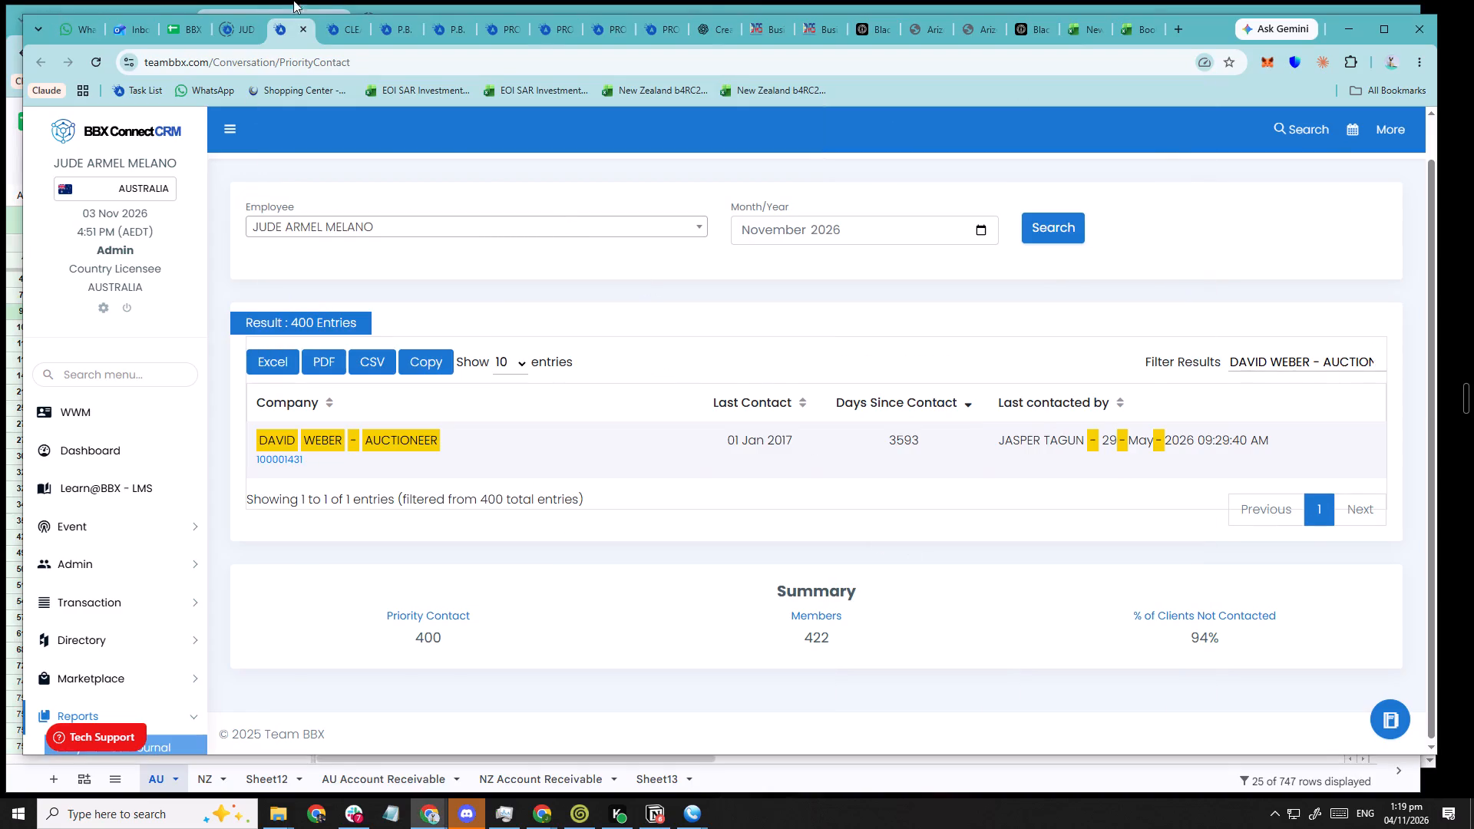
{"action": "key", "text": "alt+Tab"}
{"action": "left_click", "coordinate": [129, 288]}
{"action": "left_click", "coordinate": [145, 299]}
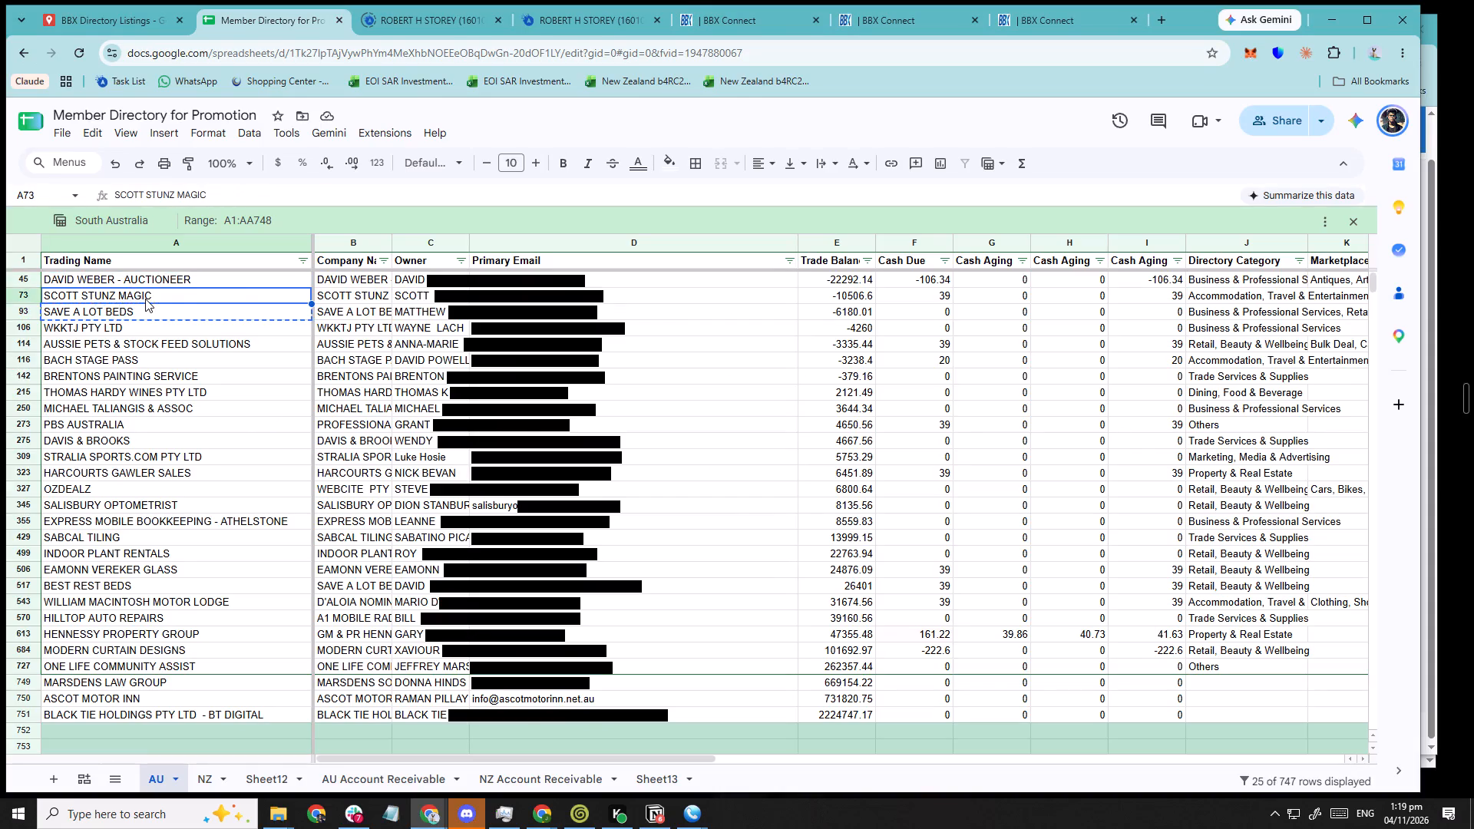
{"action": "key", "text": "ctrl+c"}
{"action": "key", "text": "alt+Tab"}
{"action": "left_click", "coordinate": [1356, 366]}
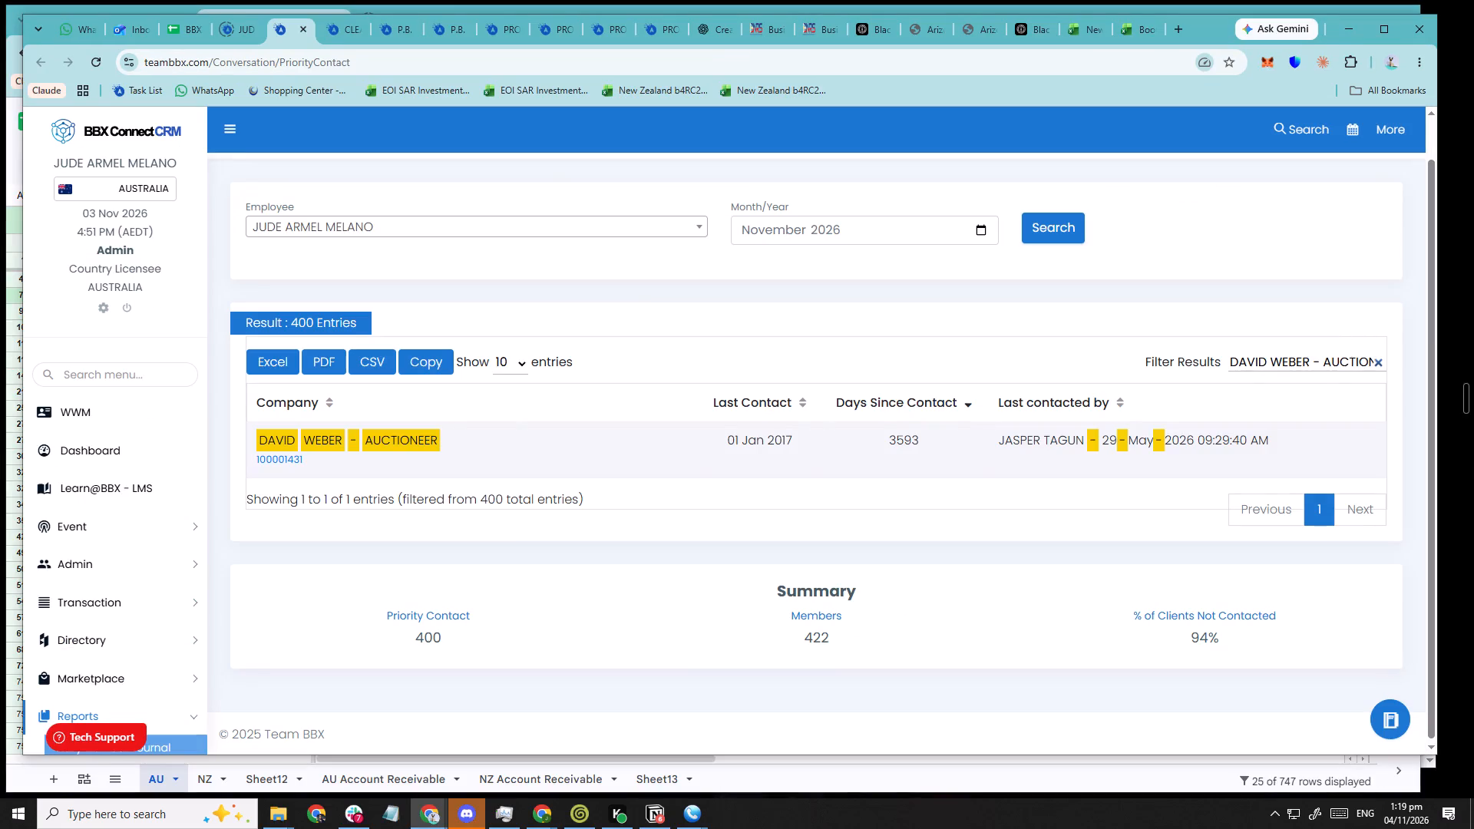
{"action": "key", "text": "ctrl+a"}
{"action": "key", "text": "ctrl+v"}
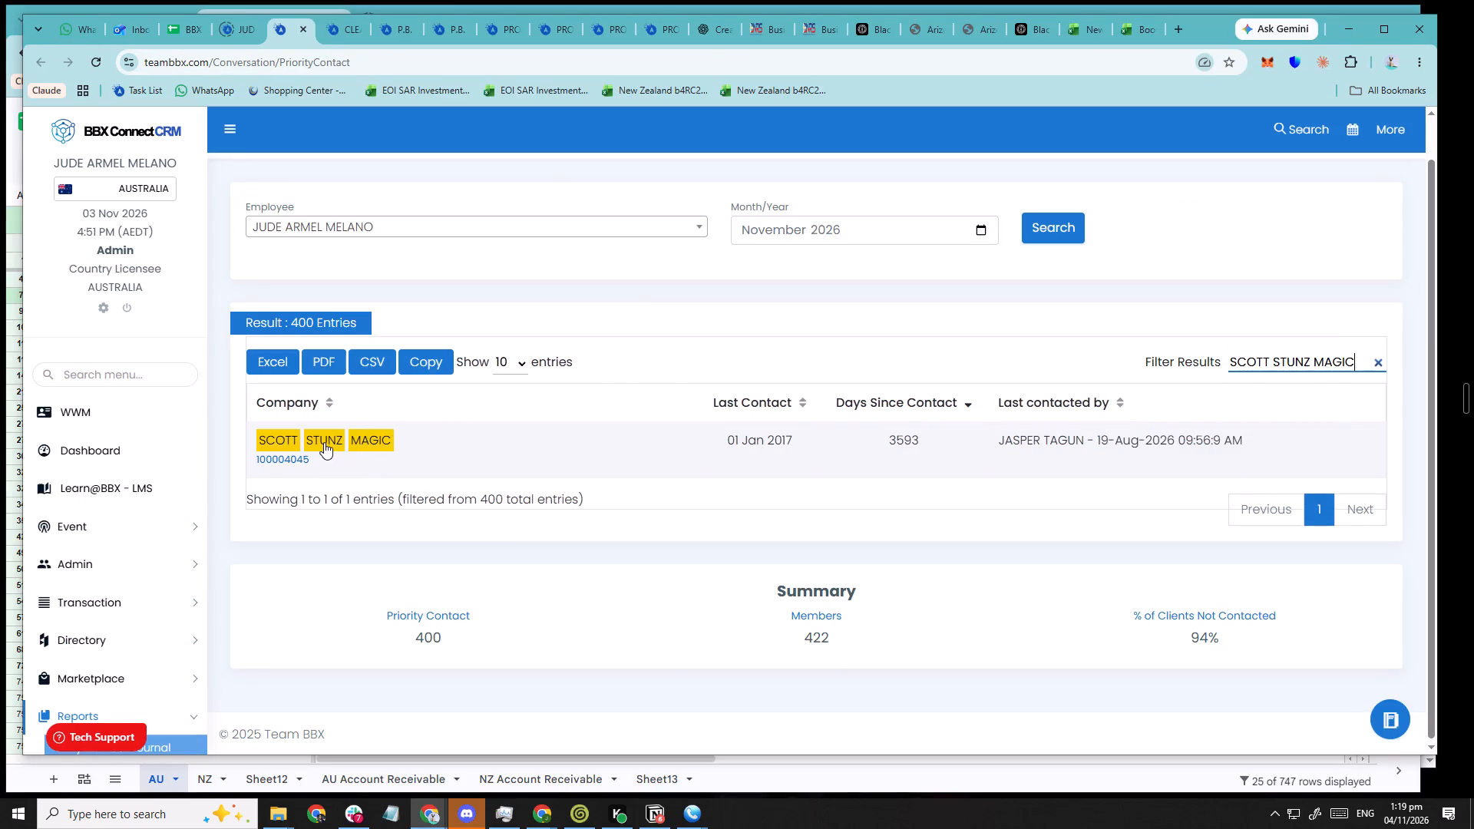
{"action": "left_click", "coordinate": [324, 442]}
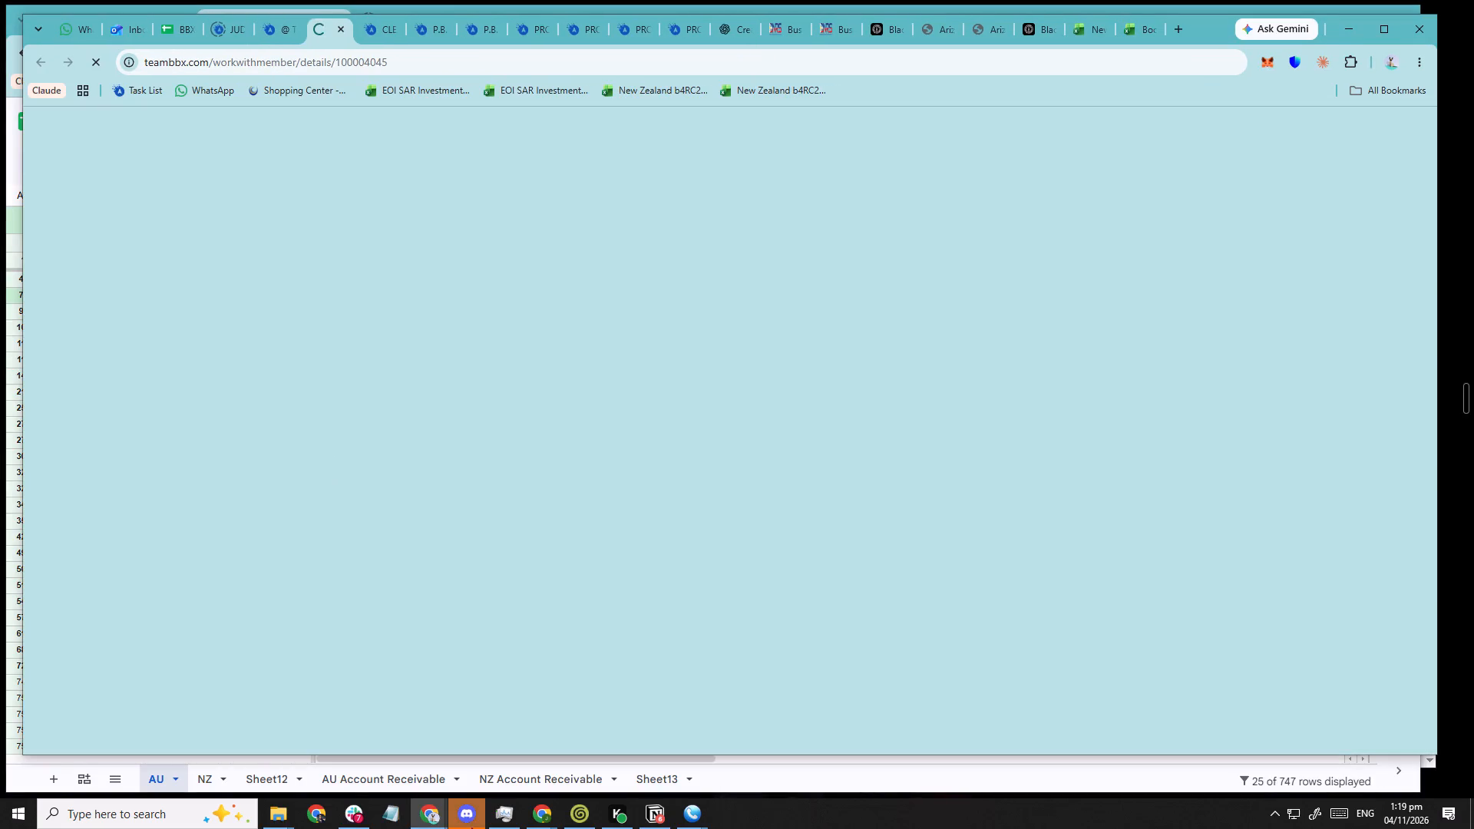